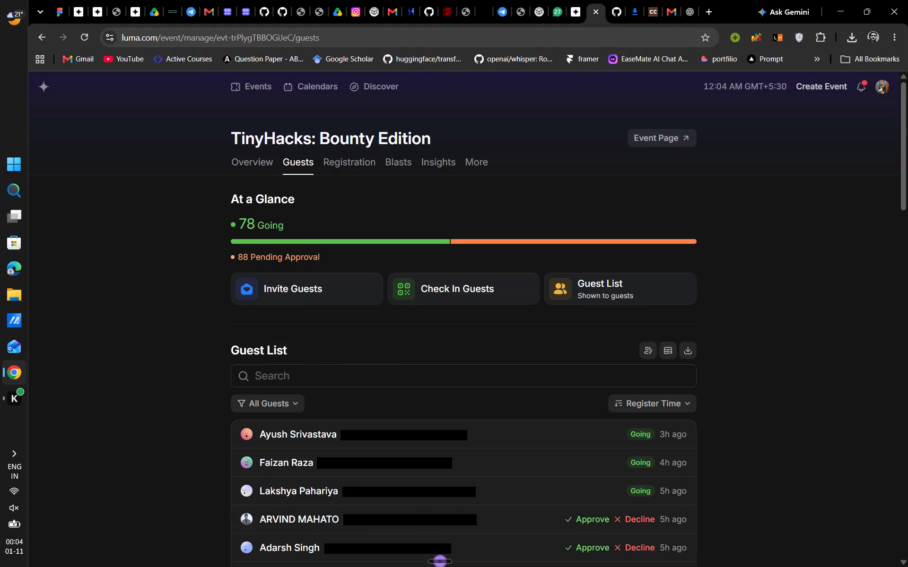
# Search the guest list for "may" to check the approval status of the matching guests.
pyautogui.click(298, 374)
pyautogui.write('ma')
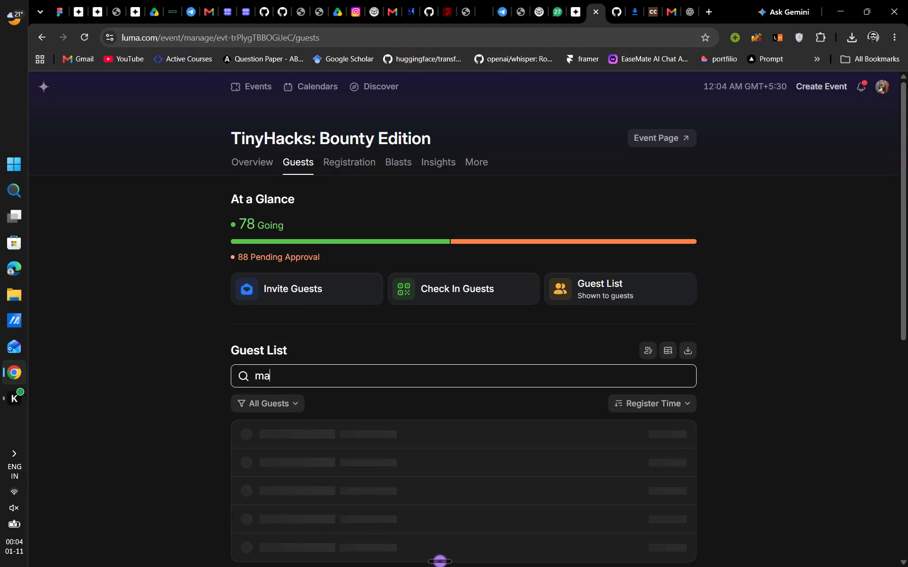
pyautogui.press('y')
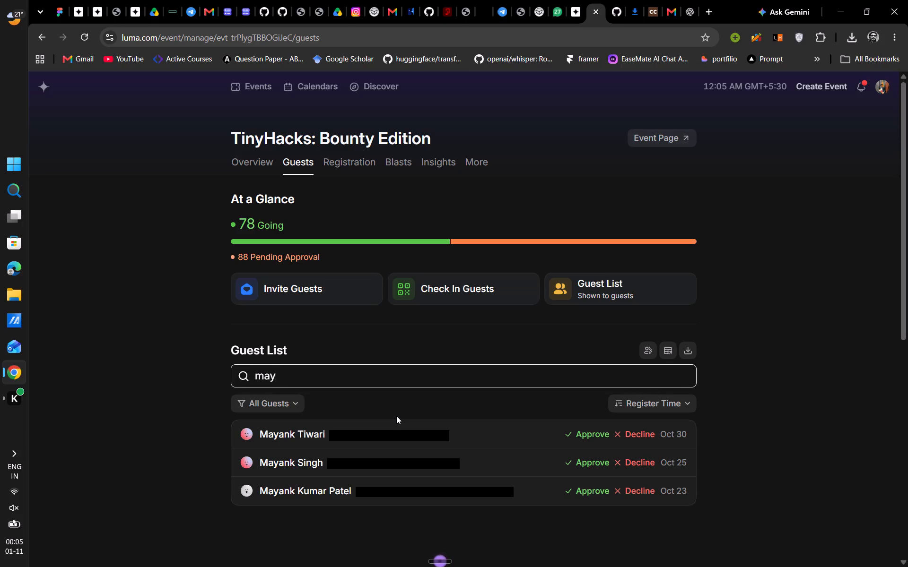
# Replace the guest search with "aad" to check the approval status of the matching guests.
pyautogui.press('BackSpace')
pyautogui.press('BackSpace')
pyautogui.press('BackSpace')
pyautogui.write('add')
pyautogui.press('i')
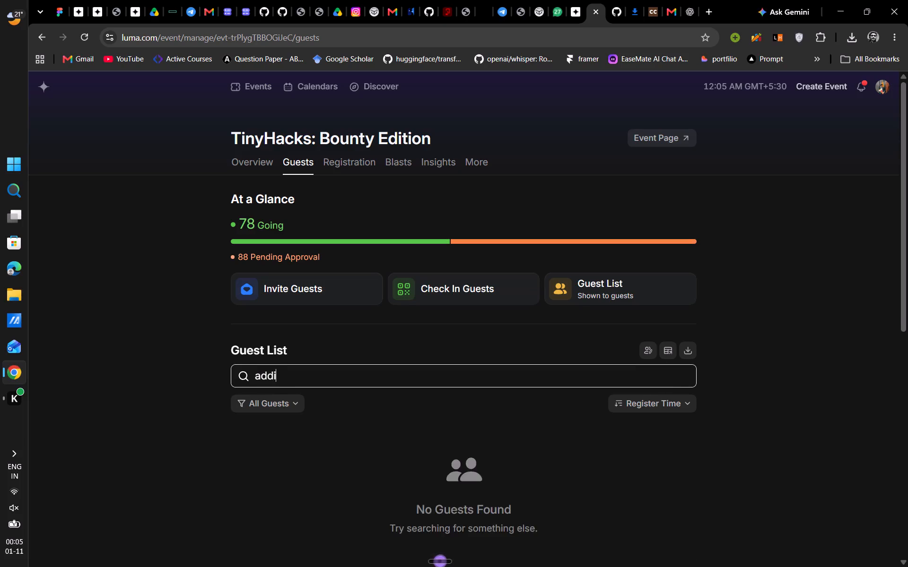
pyautogui.press('BackSpace')
pyautogui.press('BackSpace')
pyautogui.press('d')
pyautogui.press('BackSpace')
pyautogui.press('BackSpace')
pyautogui.write('ad')
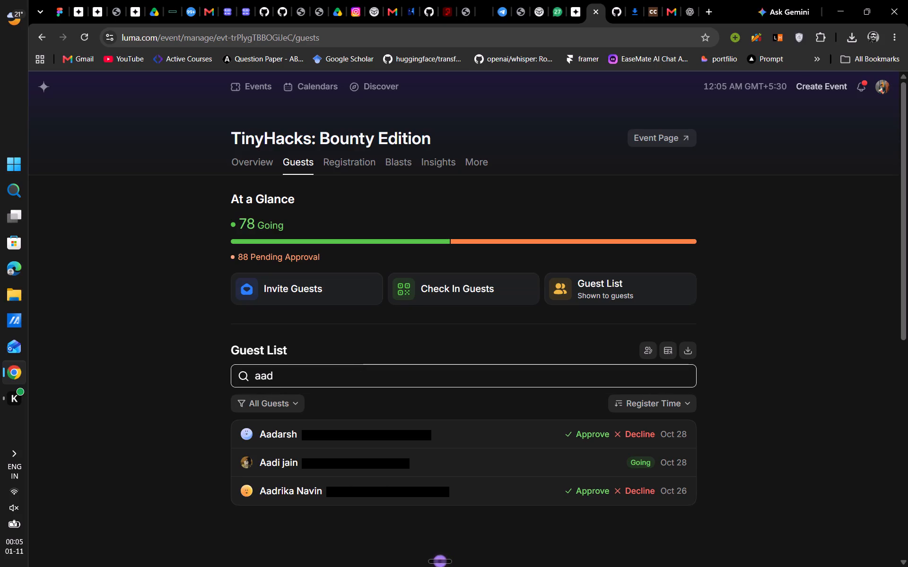
# Search the guest list for "sand" to check that guest's approval status.
pyautogui.press('BackSpace')
pyautogui.press('BackSpace')
pyautogui.press('BackSpace')
pyautogui.press('BackSpace')
pyautogui.write('sand')
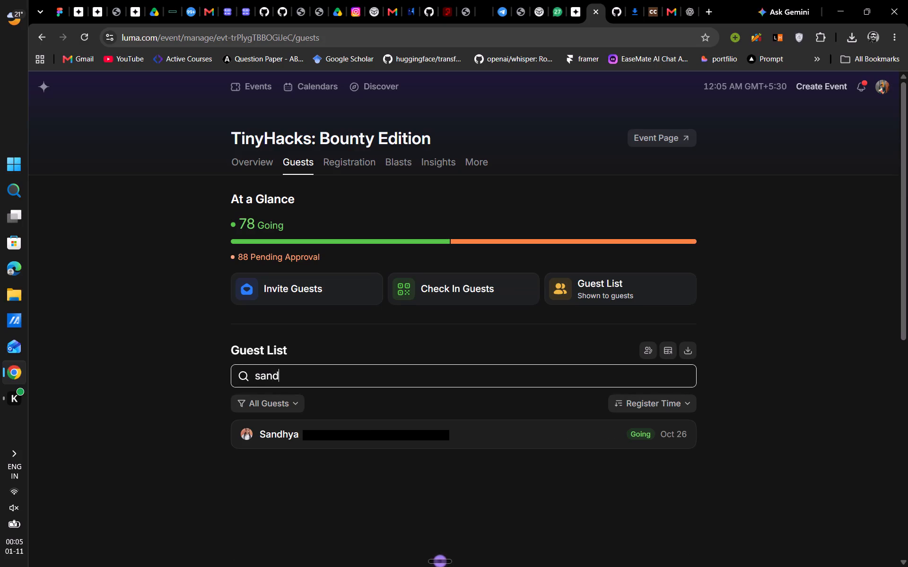
# Search the guest list for "mush" to check that guest's approval status.
pyautogui.press('BackSpace')
pyautogui.press('BackSpace')
pyautogui.press('BackSpace')
pyautogui.press('BackSpace')
pyautogui.press('BackSpace')
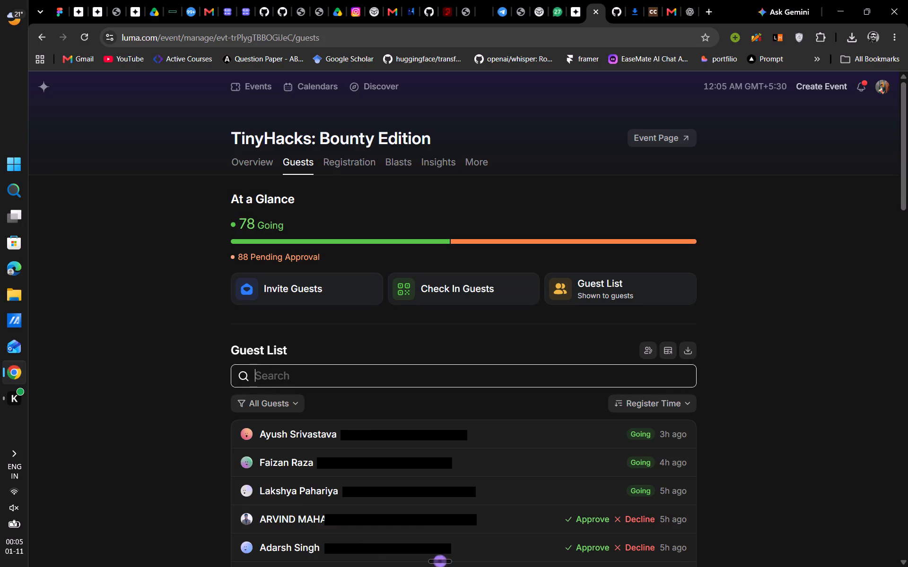
pyautogui.write('mush')
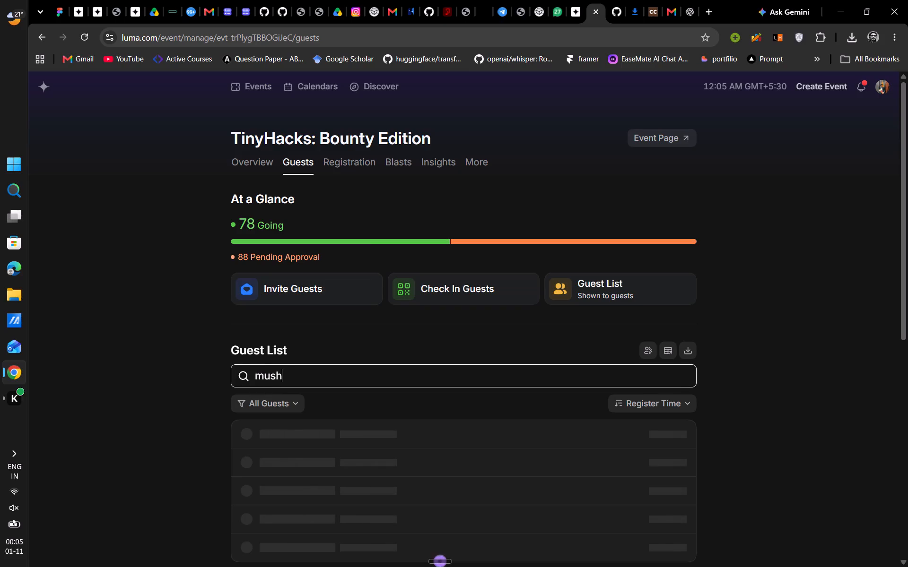
# Search the guest list for "aman" and approve the matching guest who registered on Oct 28.
pyautogui.press('BackSpace')
pyautogui.press('BackSpace')
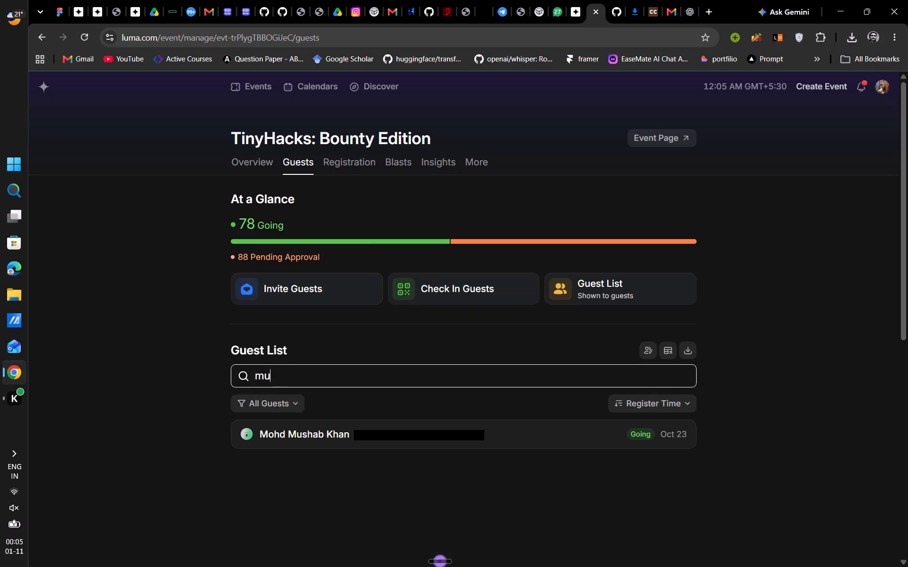
pyautogui.press('BackSpace')
pyautogui.press('BackSpace')
pyautogui.press('BackSpace')
pyautogui.write('aman')
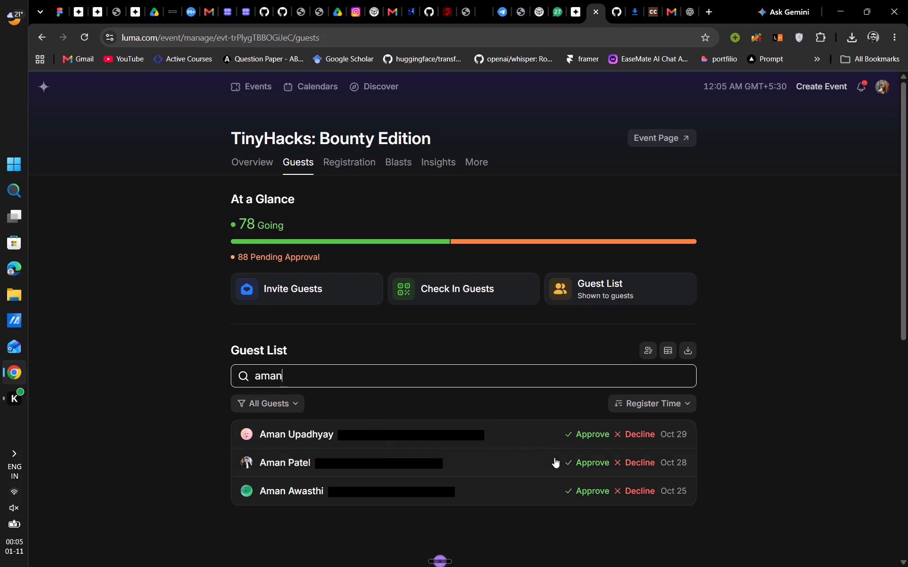
pyautogui.click(570, 462)
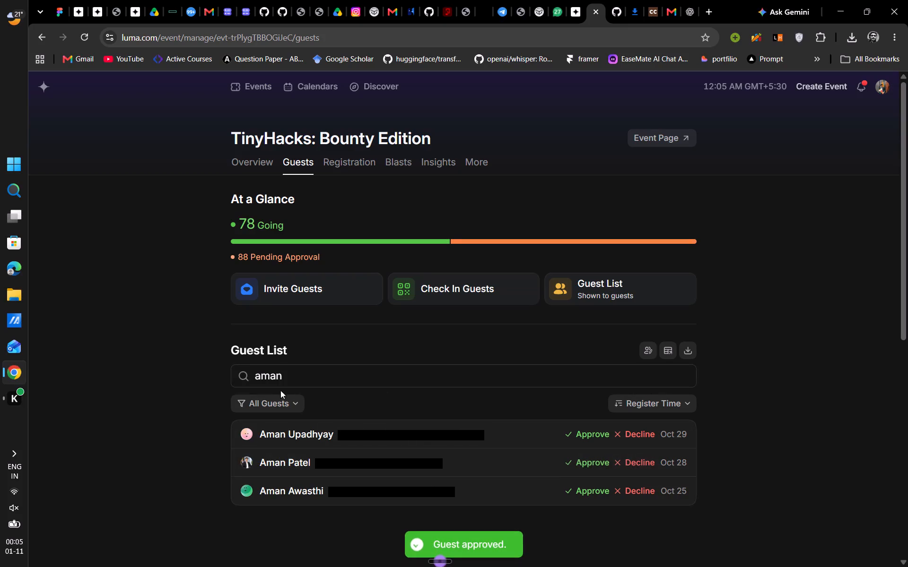
# Search the guest list for "stuti" and approve the matching guest.
pyautogui.click(288, 381)
pyautogui.press('BackSpace')
pyautogui.press('BackSpace')
pyautogui.press('BackSpace')
pyautogui.press('BackSpace')
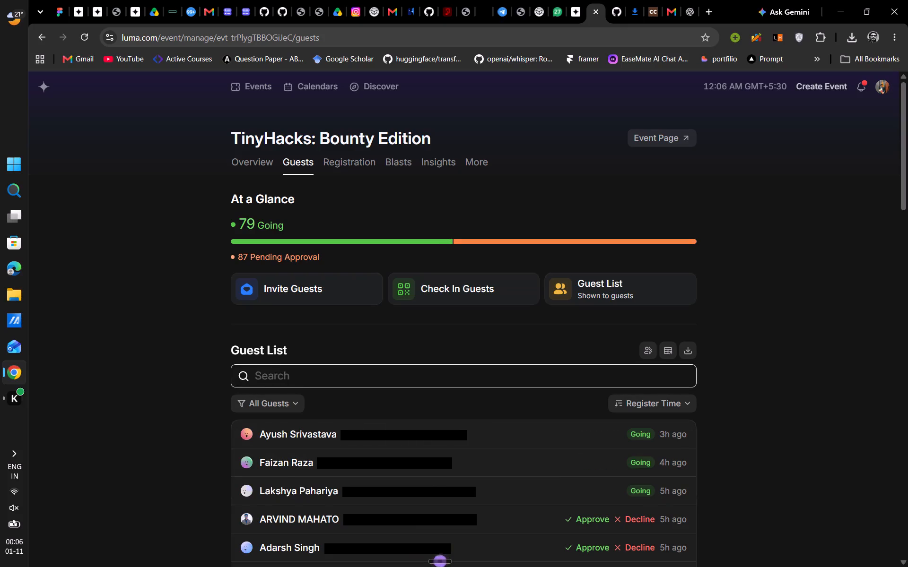
pyautogui.write('stuti')
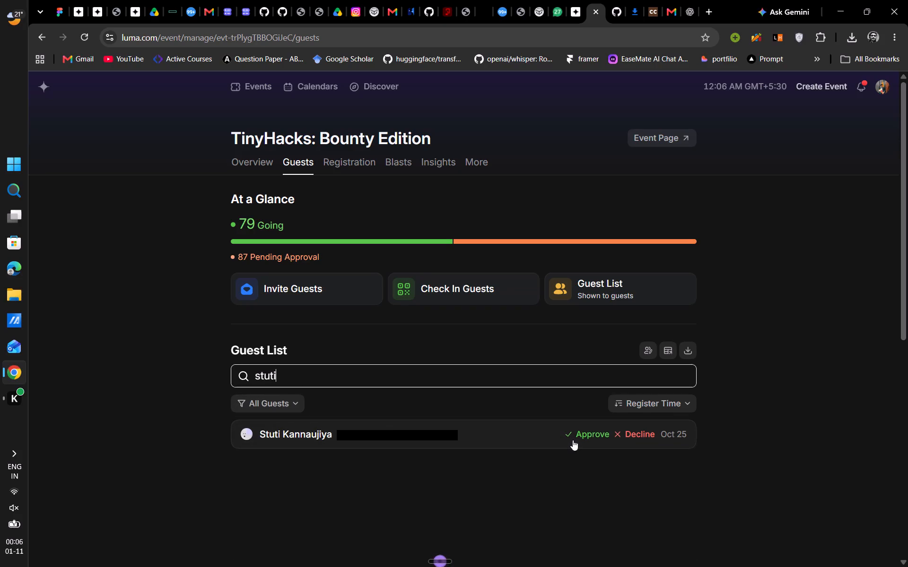
pyautogui.click(577, 438)
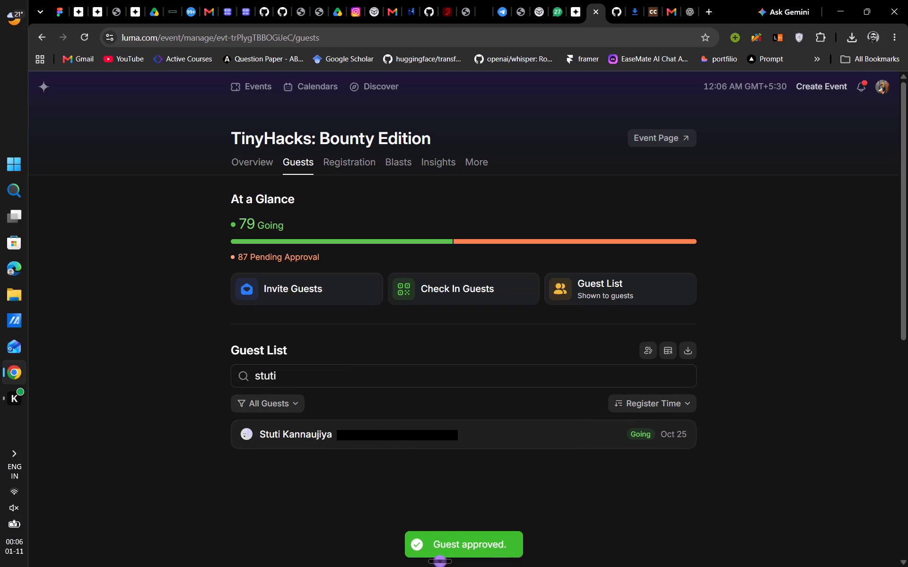
# Search the guest list for "aarn" and approve the matching guest.
pyautogui.click(305, 376)
pyautogui.press('BackSpace')
pyautogui.press('BackSpace')
pyautogui.press('BackSpace')
pyautogui.press('BackSpace')
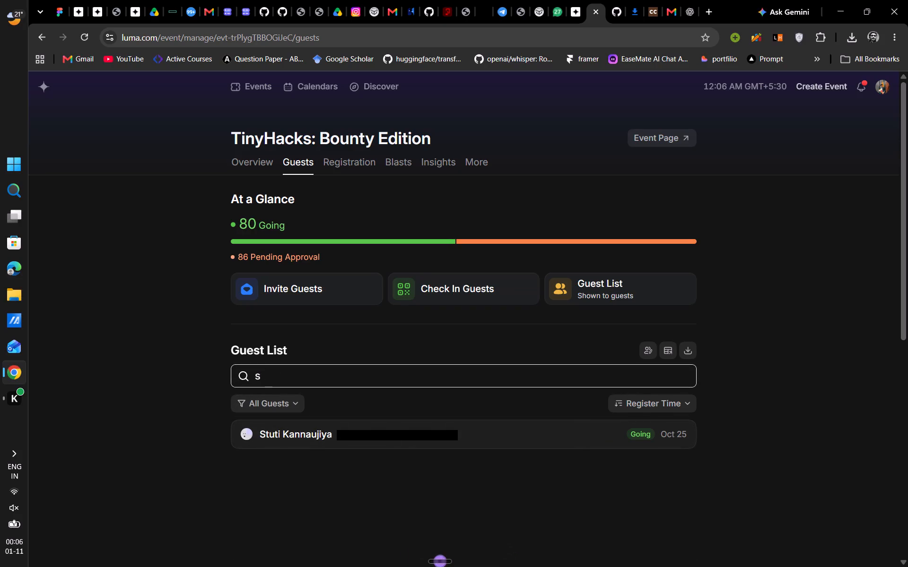
pyautogui.press('BackSpace')
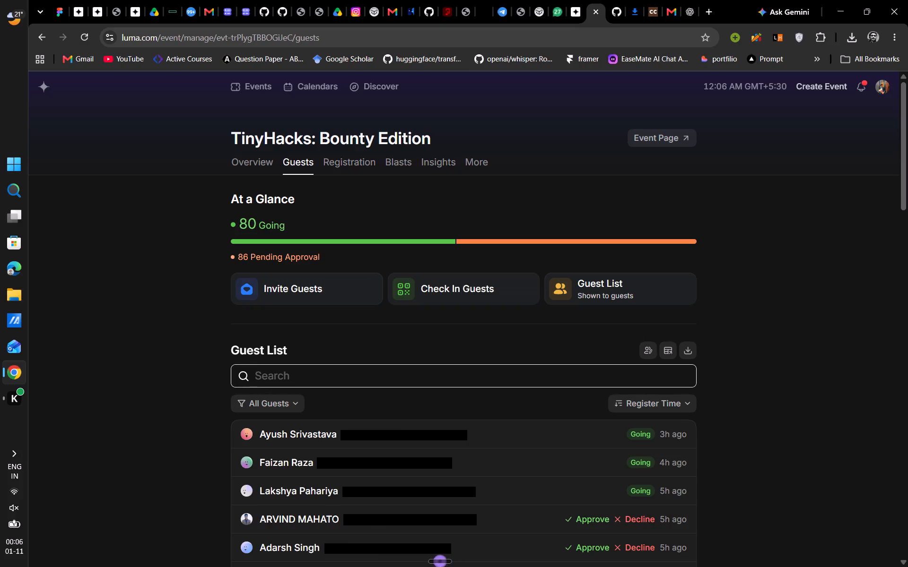
pyautogui.write('aar')
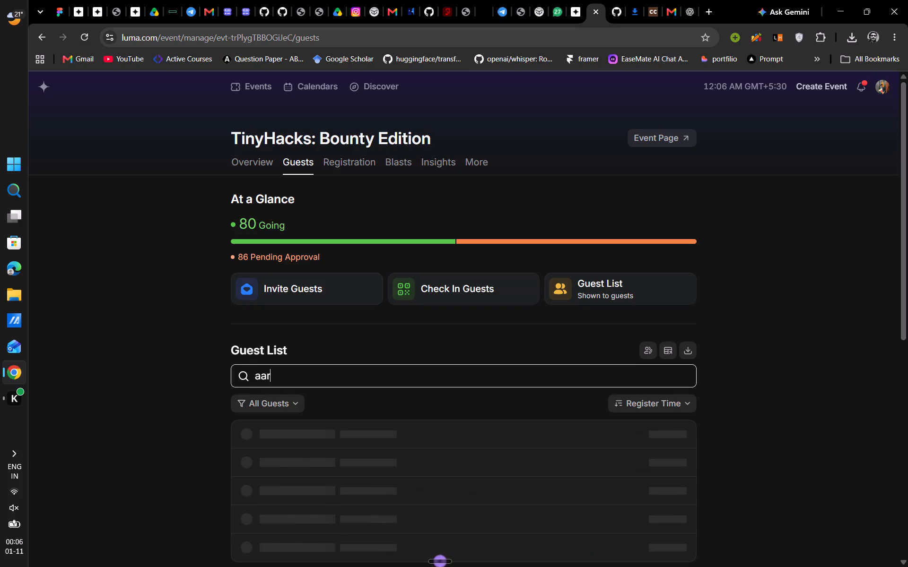
pyautogui.press('n')
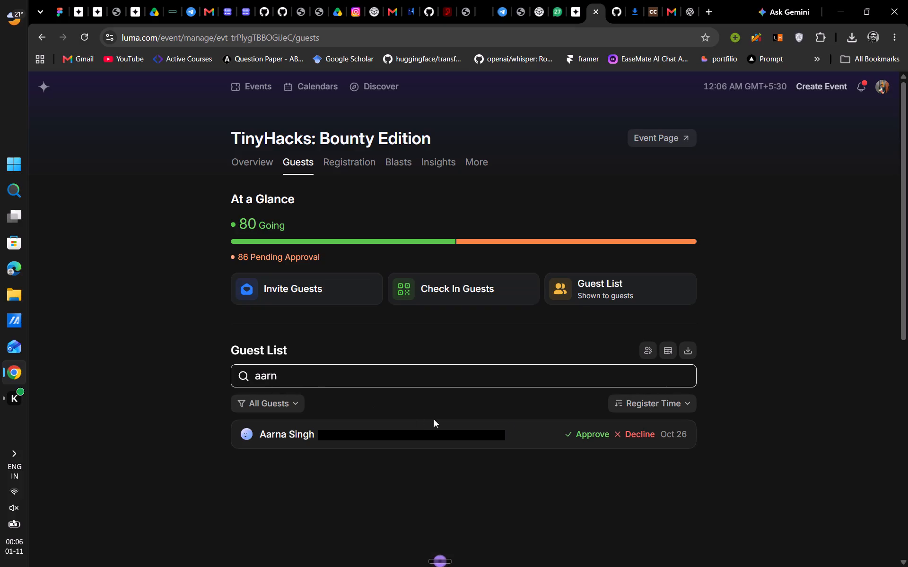
pyautogui.click(594, 430)
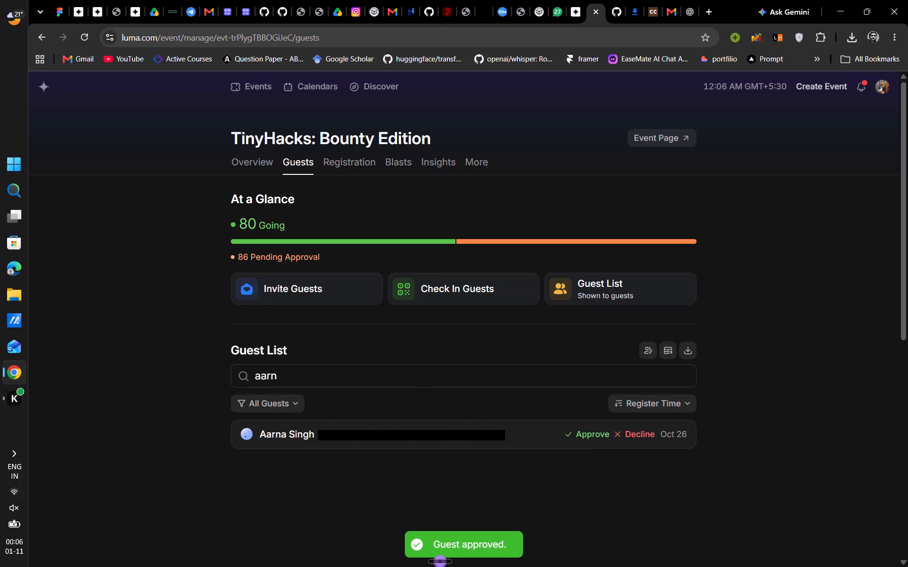
# Search the guest list for "aalok" and approve the matching guest.
pyautogui.click(293, 381)
pyautogui.press('BackSpace')
pyautogui.press('BackSpace')
pyautogui.press('BackSpace')
pyautogui.press('BackSpace')
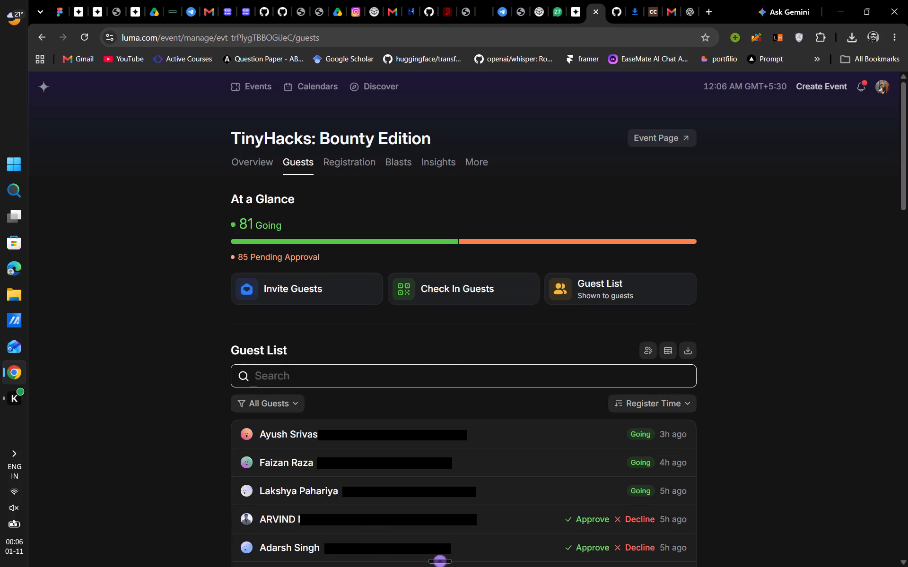
pyautogui.write('aalok')
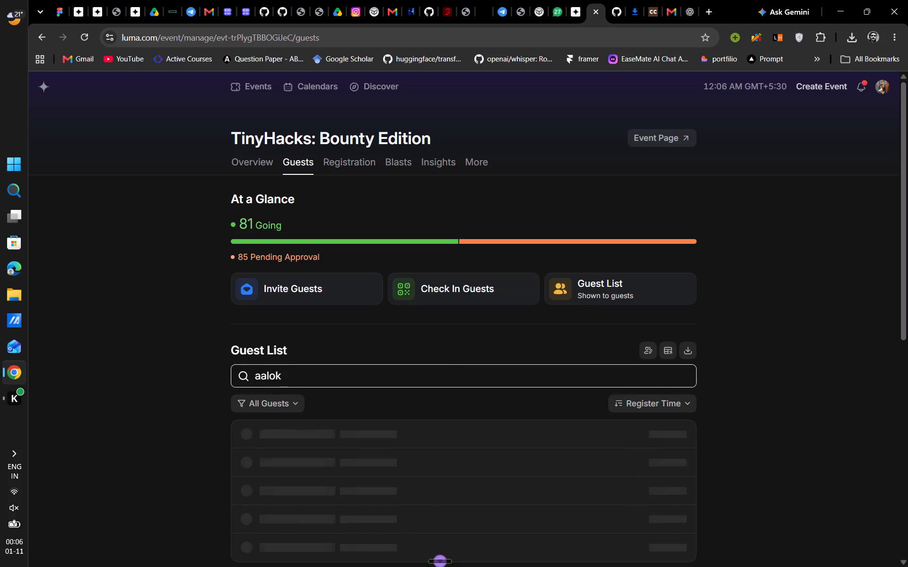
pyautogui.click(571, 435)
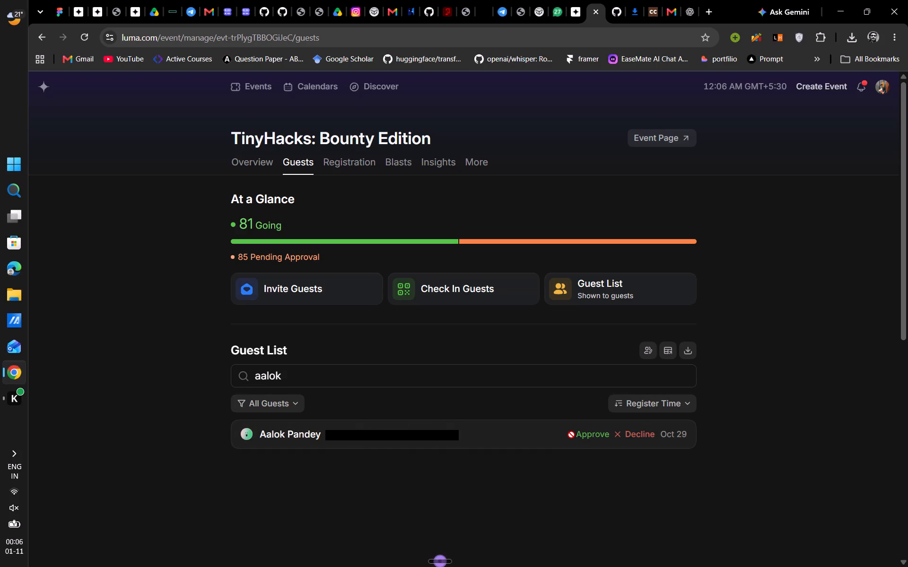
# Search the guest list for "para" and approve the matching guest.
pyautogui.click(298, 376)
pyautogui.press('BackSpace')
pyautogui.press('BackSpace')
pyautogui.press('BackSpace')
pyautogui.press('BackSpace')
pyautogui.press('BackSpace')
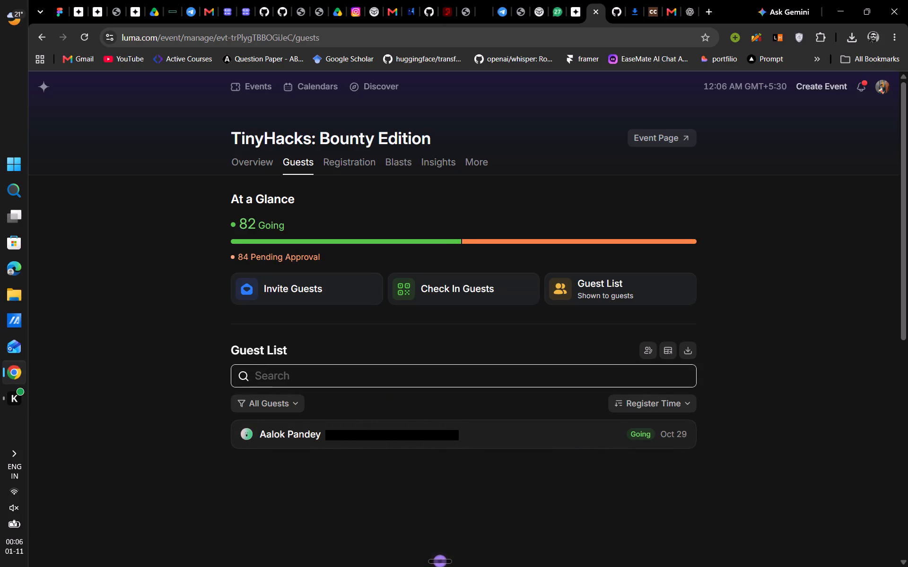
pyautogui.write('par')
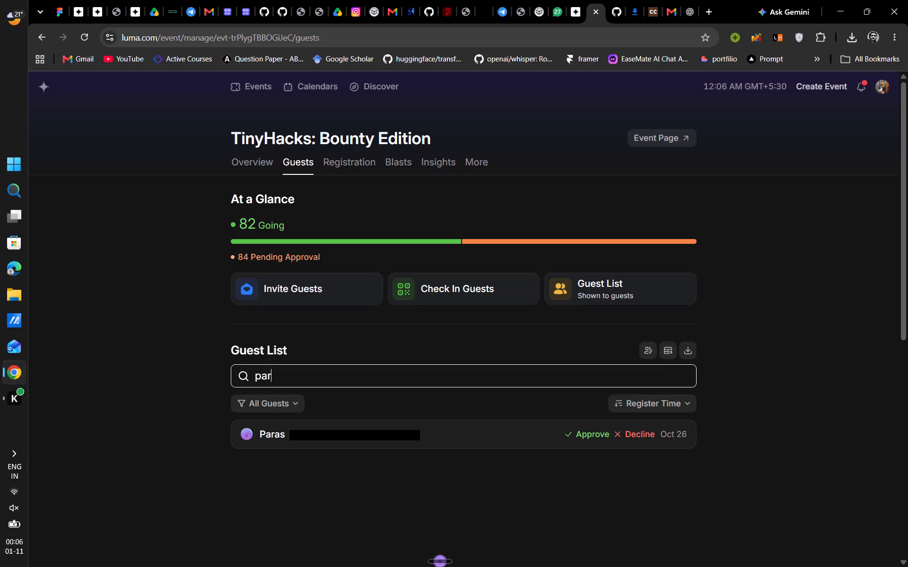
pyautogui.press('a')
pyautogui.click(583, 430)
pyautogui.click(423, 399)
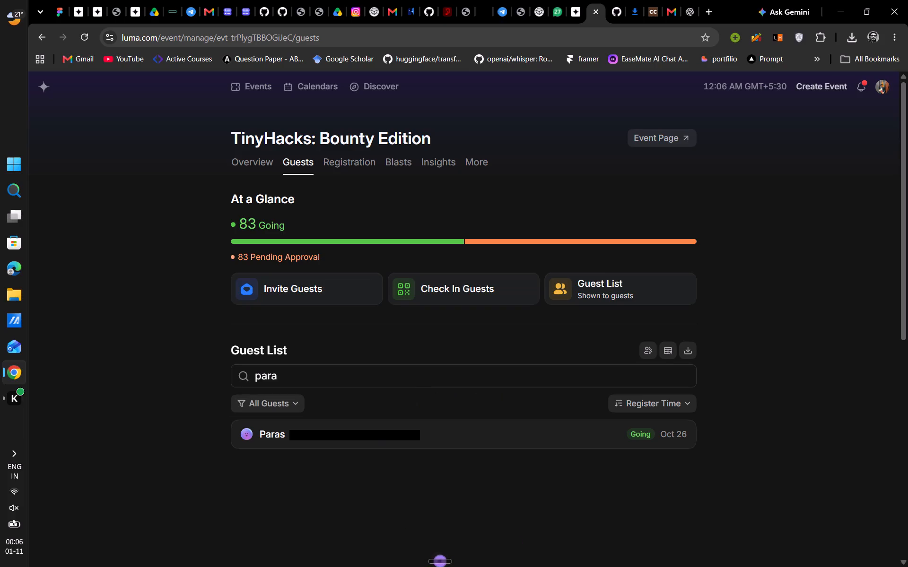
# Search the guest list for "aanshi" to check that guest's approval status.
pyautogui.click(280, 378)
pyautogui.press('\\')
pyautogui.press('BackSpace')
pyautogui.press('BackSpace')
pyautogui.press('BackSpace')
pyautogui.press('BackSpace')
pyautogui.press('BackSpace')
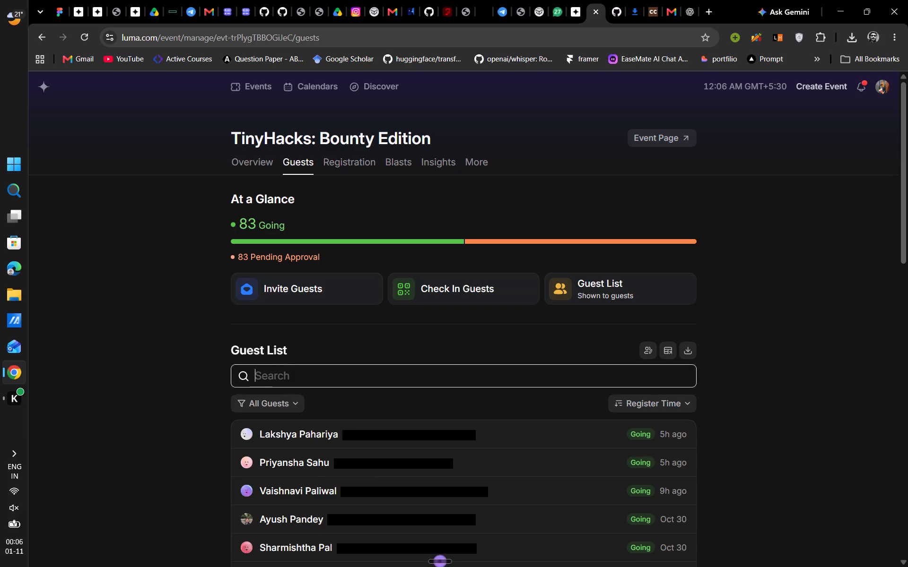
pyautogui.press('a')
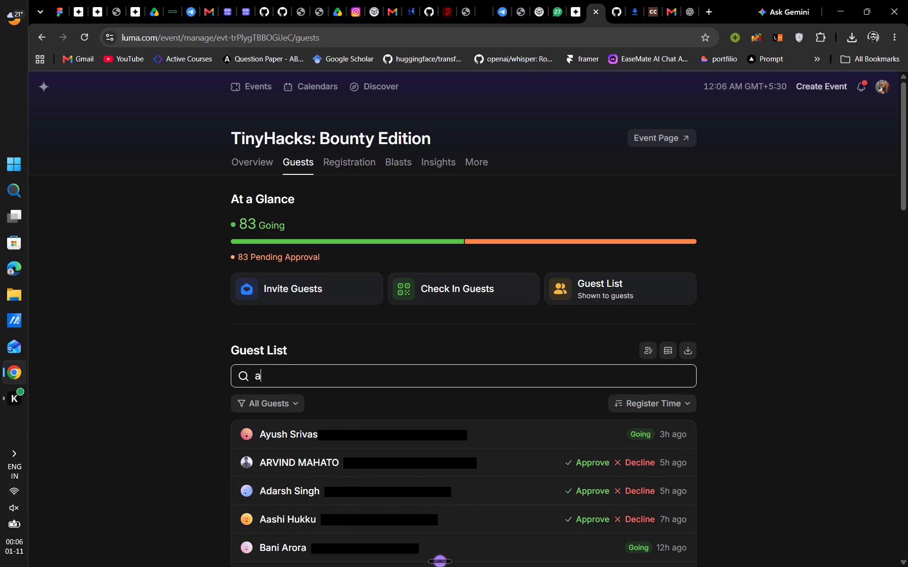
pyautogui.write('anshi')
pyautogui.press('space')
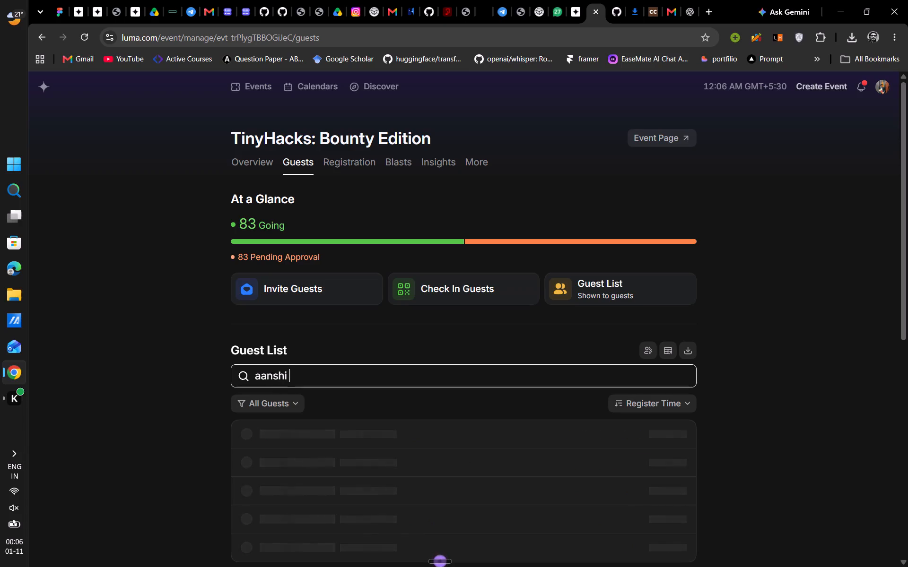
# Search the guest list for "ishik" and approve the matching guest.
pyautogui.click(329, 368)
pyautogui.press('BackSpace')
pyautogui.press('BackSpace')
pyautogui.press('BackSpace')
pyautogui.press('BackSpace')
pyautogui.press('BackSpace')
pyautogui.press('BackSpace')
pyautogui.press('BackSpace')
pyautogui.press('BackSpace')
pyautogui.press('BackSpace')
pyautogui.press('BackSpace')
pyautogui.press('BackSpace')
pyautogui.press('BackSpace')
pyautogui.press('BackSpace')
pyautogui.press('BackSpace')
pyautogui.press('BackSpace')
pyautogui.press('BackSpace')
pyautogui.press('BackSpace')
pyautogui.press('BackSpace')
pyautogui.press('BackSpace')
pyautogui.press('BackSpace')
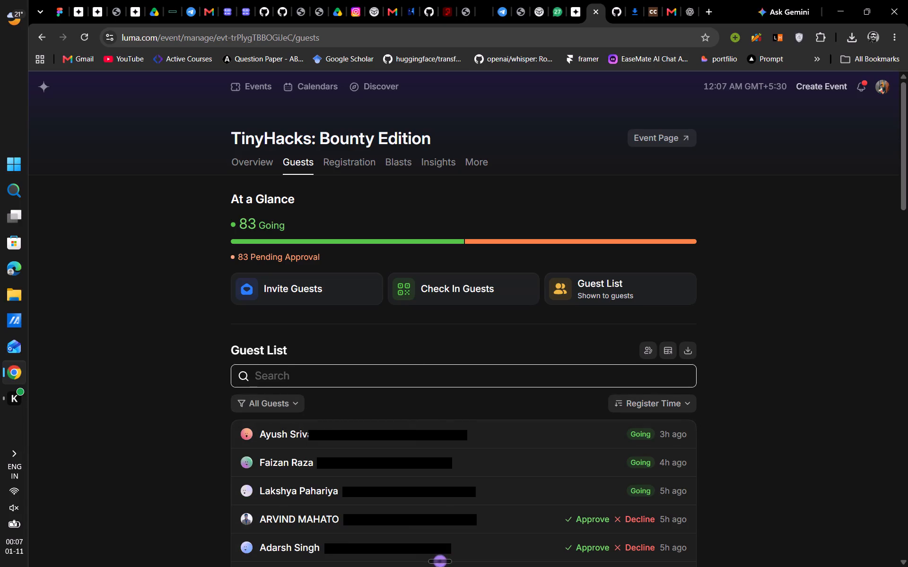
pyautogui.write('ishik')
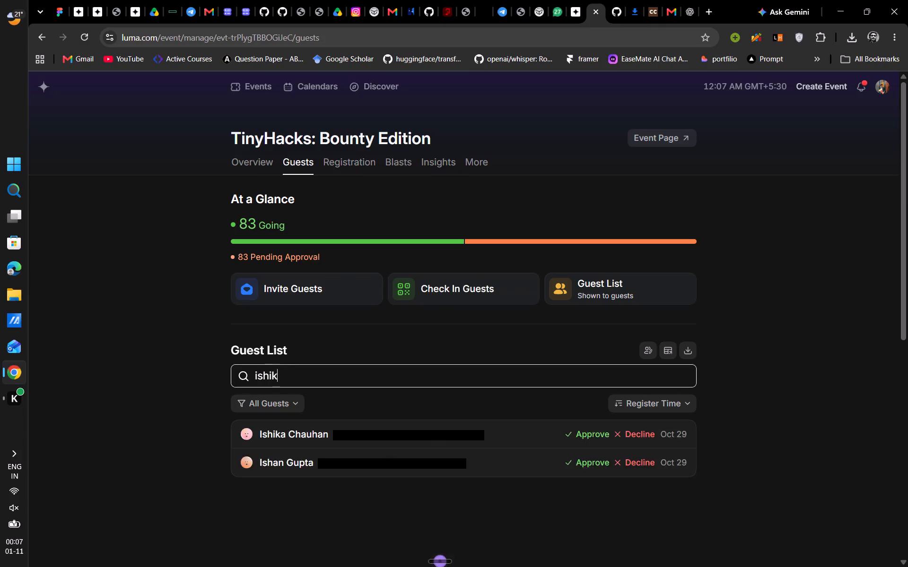
pyautogui.click(582, 431)
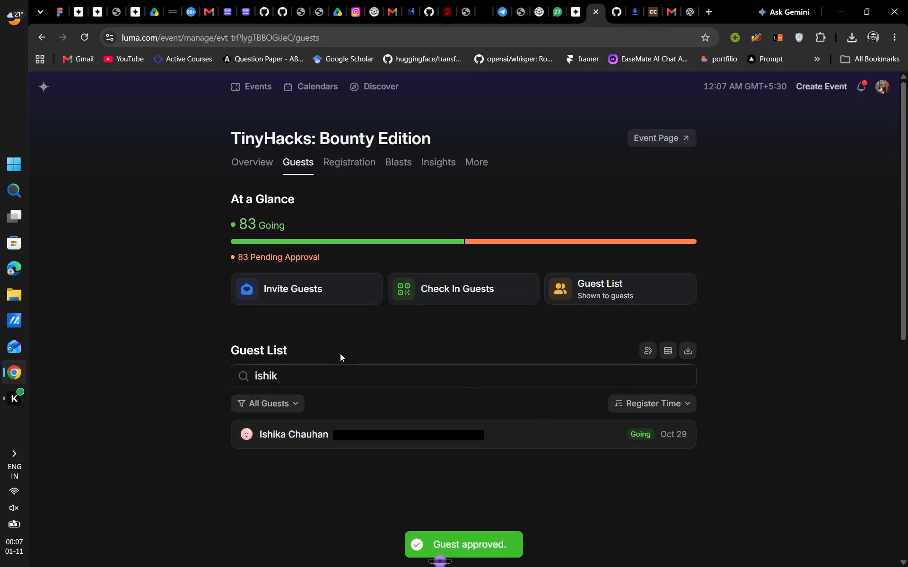
# Search the guest list for "bhavya" to check that guest's approval status.
pyautogui.click(284, 380)
pyautogui.press('BackSpace')
pyautogui.press('BackSpace')
pyautogui.press('BackSpace')
pyautogui.press('BackSpace')
pyautogui.press('BackSpace')
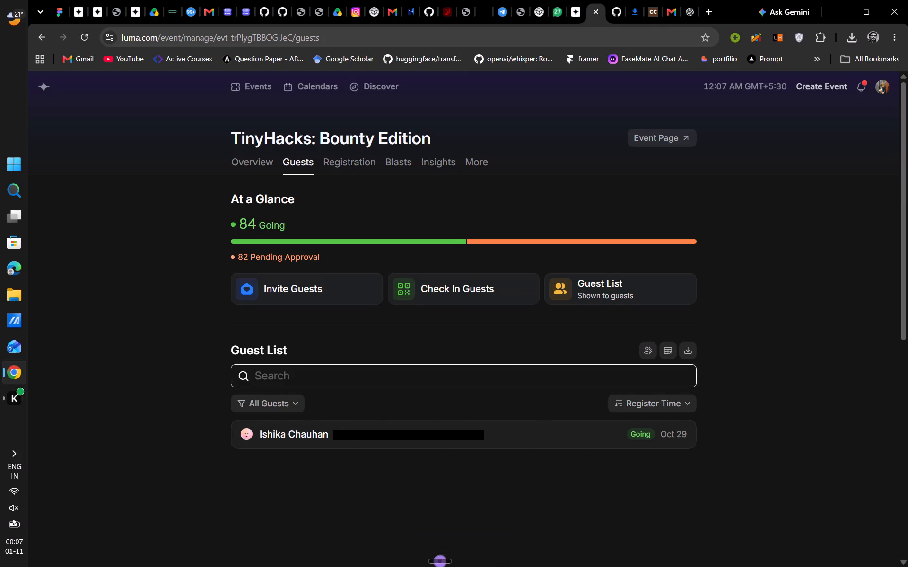
pyautogui.write('bhavya')
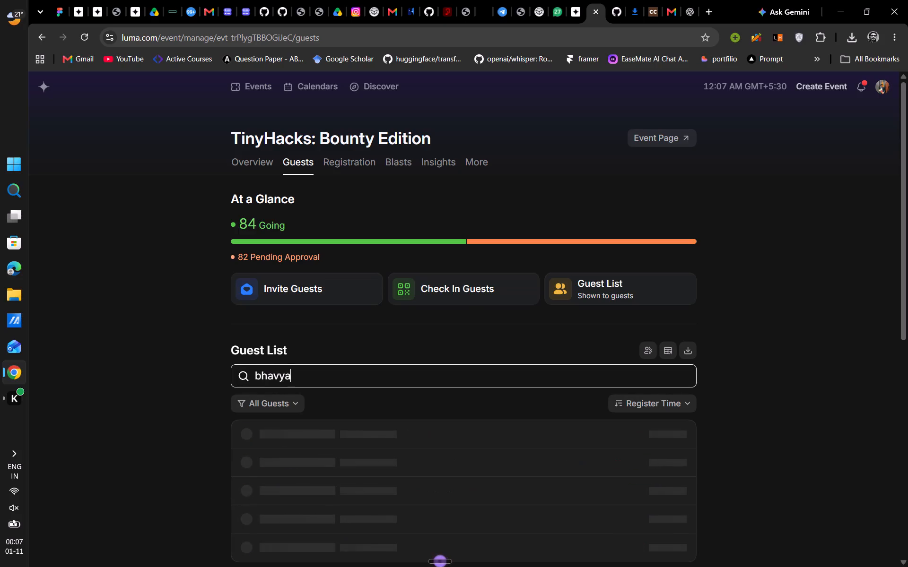
pyautogui.press('space')
pyautogui.press('BackSpace')
# Search the guest list for "vatsa" to check that guest's approval status.
pyautogui.press('BackSpace')
pyautogui.press('BackSpace')
pyautogui.press('BackSpace')
pyautogui.press('BackSpace')
pyautogui.press('BackSpace')
pyautogui.press('BackSpace')
pyautogui.press('BackSpace')
pyautogui.press('BackSpace')
pyautogui.press('BackSpace')
pyautogui.press('BackSpace')
pyautogui.press('BackSpace')
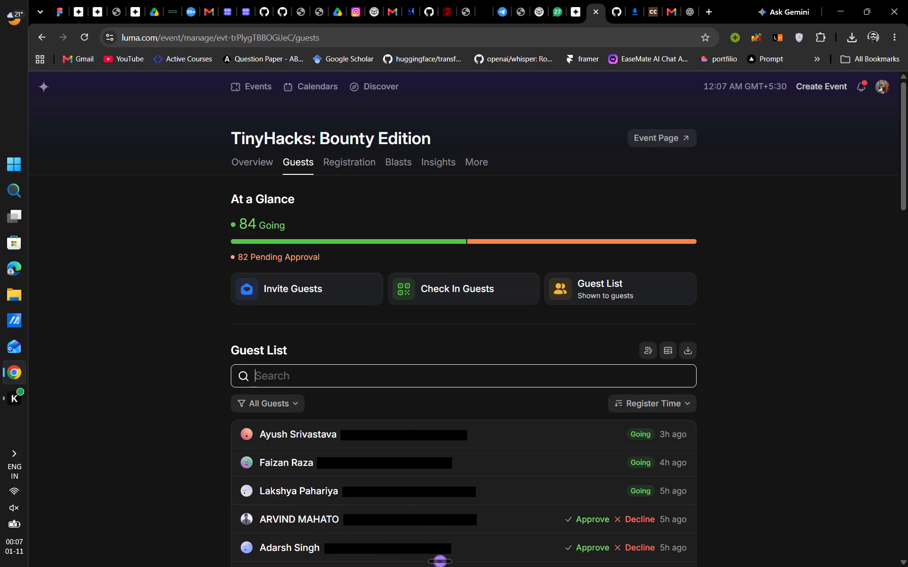
pyautogui.write('vatsa')
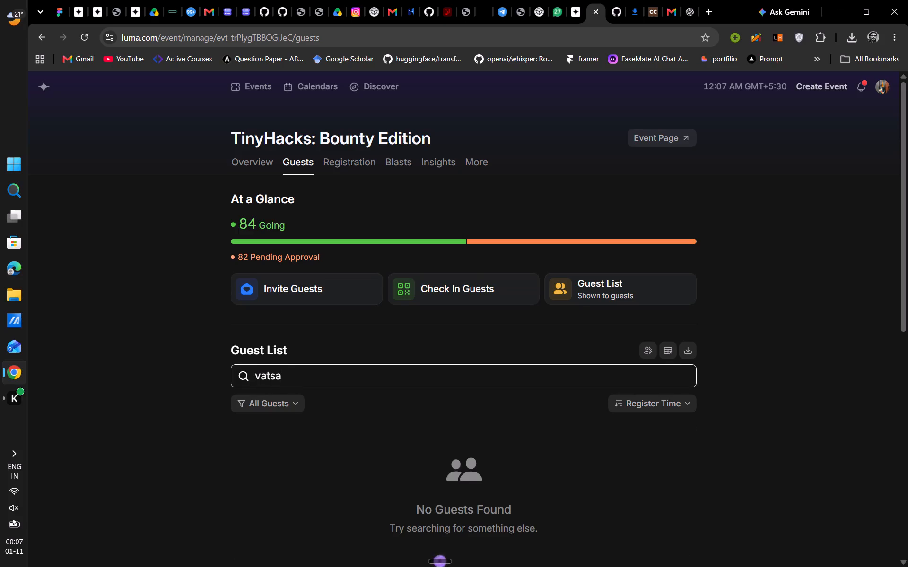
# Search the guest list for "divy" and approve the matching pending guest who registered on Oct 26.
pyautogui.press('BackSpace')
pyautogui.press('BackSpace')
pyautogui.press('BackSpace')
pyautogui.press('BackSpace')
pyautogui.press('BackSpace')
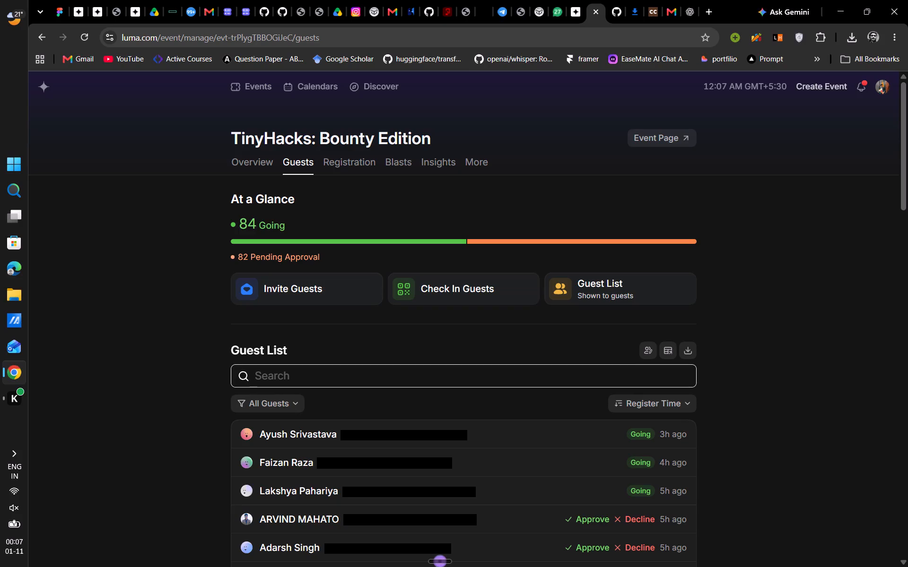
pyautogui.write('divy')
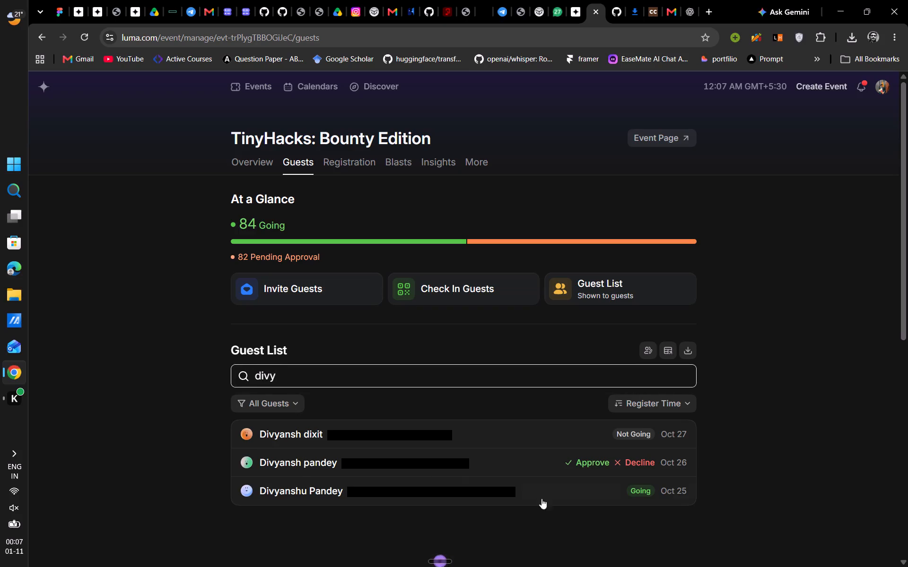
pyautogui.click(589, 464)
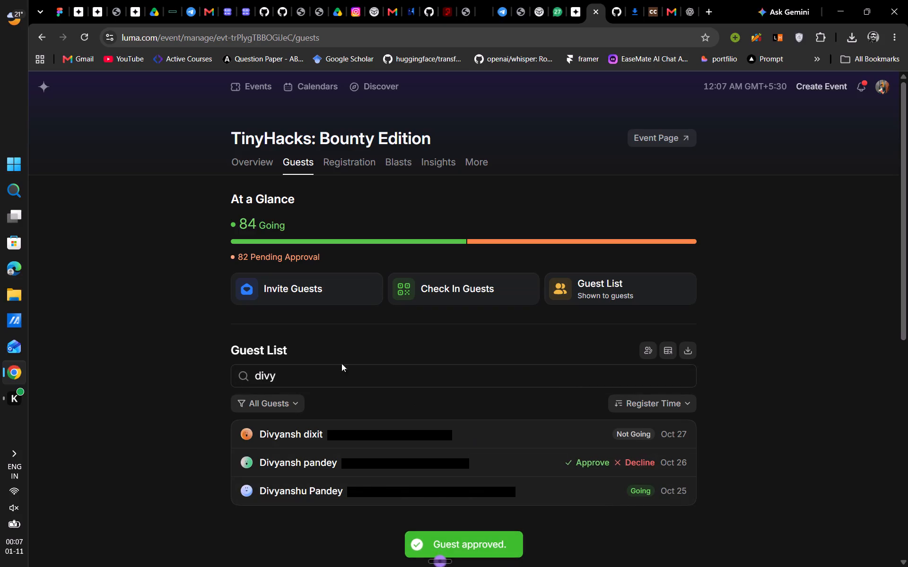
# Search the guest list for "aksh" to check that guest's approval status.
pyautogui.click(287, 361)
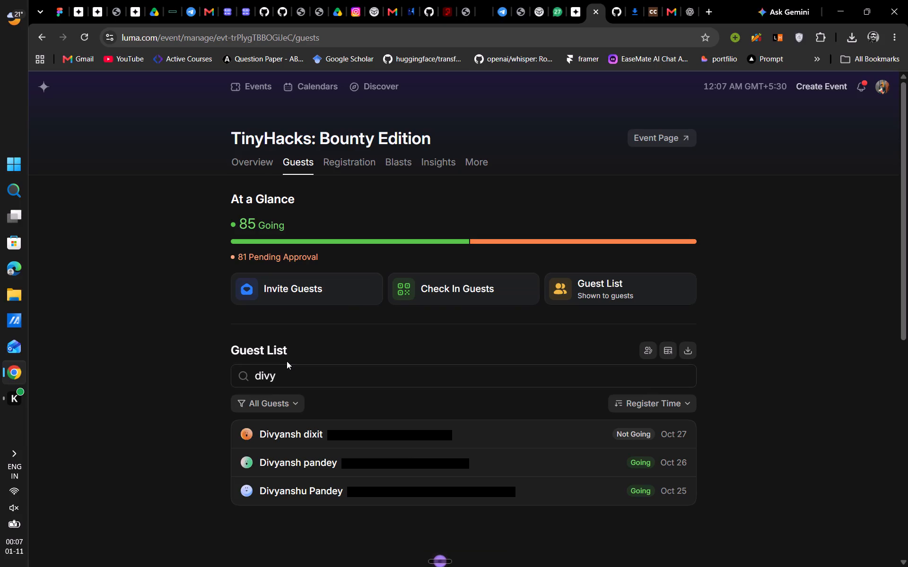
pyautogui.press('BackSpace')
pyautogui.press('BackSpace')
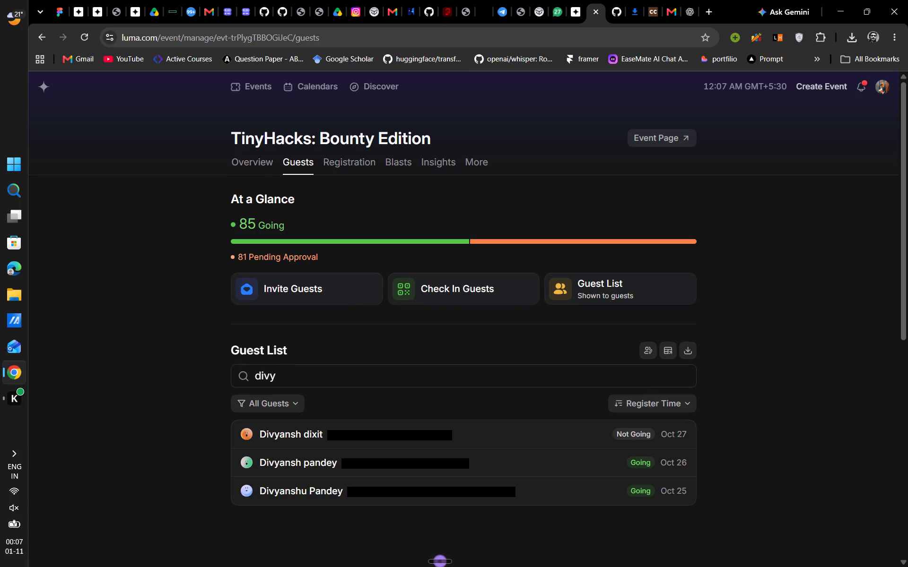
pyautogui.click(280, 376)
pyautogui.press('BackSpace')
pyautogui.press('BackSpace')
pyautogui.press('BackSpace')
pyautogui.press('BackSpace')
pyautogui.write('aksh')
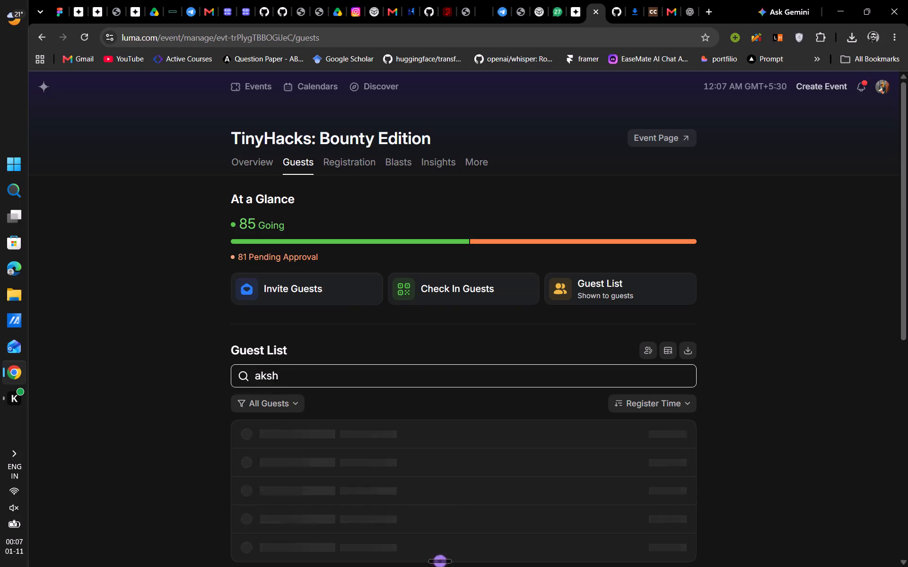
# Search the guest list for "adar" and approve the most recently registered of the matching pending guests.
pyautogui.press('BackSpace')
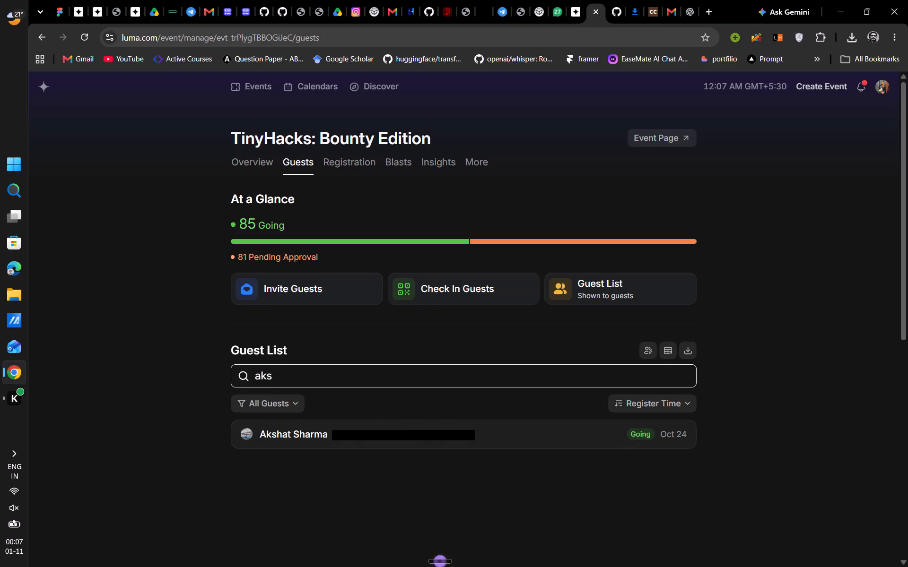
pyautogui.press('BackSpace')
pyautogui.press('BackSpace')
pyautogui.press('BackSpace')
pyautogui.press('BackSpace')
pyautogui.press('BackSpace')
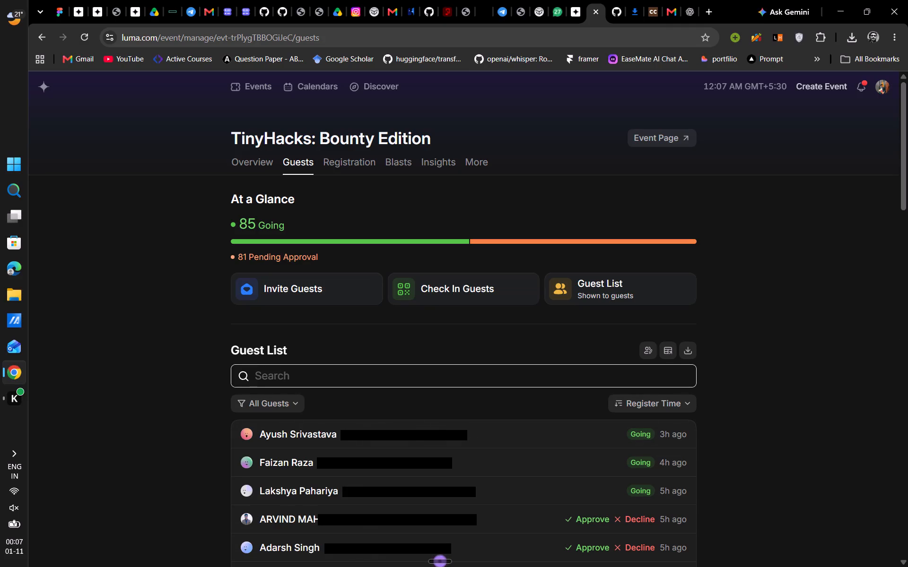
pyautogui.write('adar')
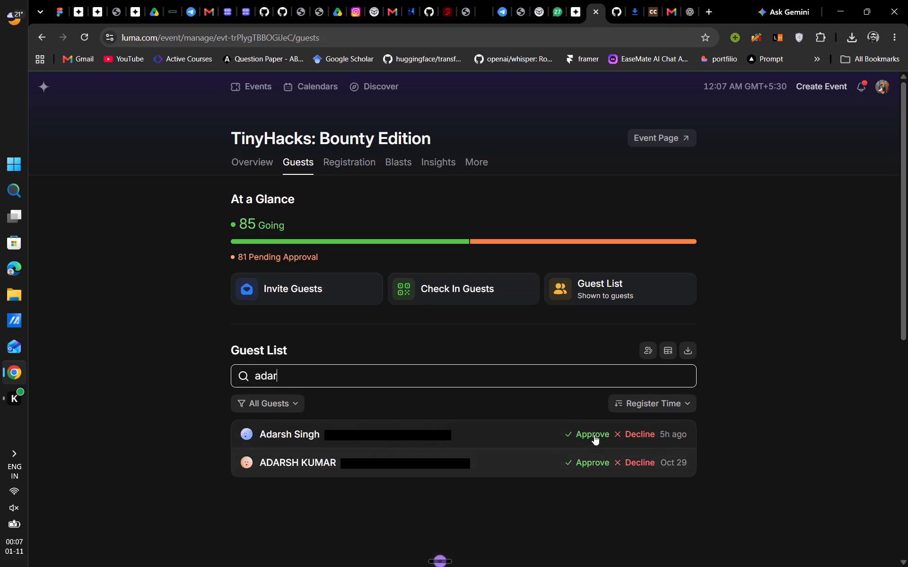
pyautogui.click(587, 433)
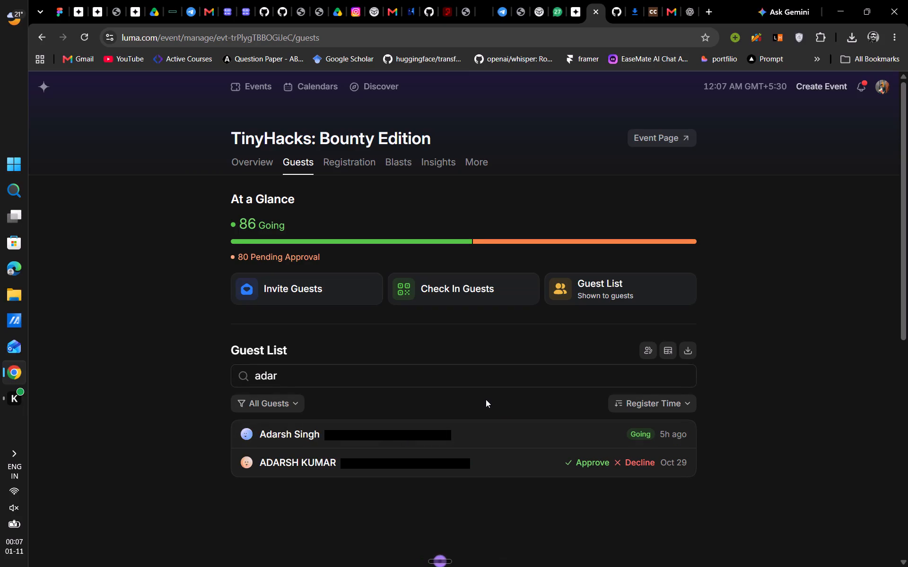
# Search the guest list for "nis" and approve the matching guest still pending from Oct 25.
pyautogui.press('BackSpace')
pyautogui.press('BackSpace')
pyautogui.press('BackSpace')
pyautogui.click(416, 374)
pyautogui.press('BackSpace')
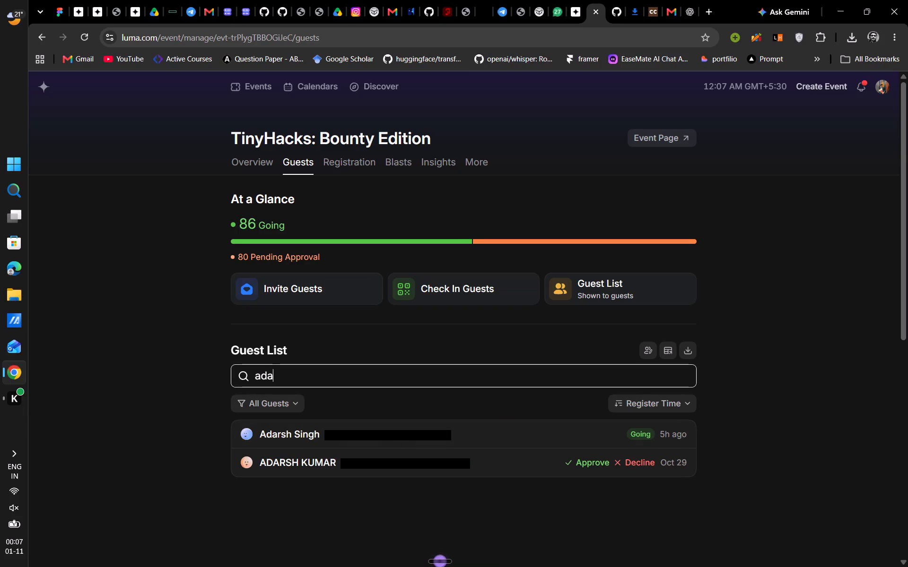
pyautogui.press('BackSpace')
pyautogui.press('BackSpace')
pyautogui.press('BackSpace')
pyautogui.write('nis')
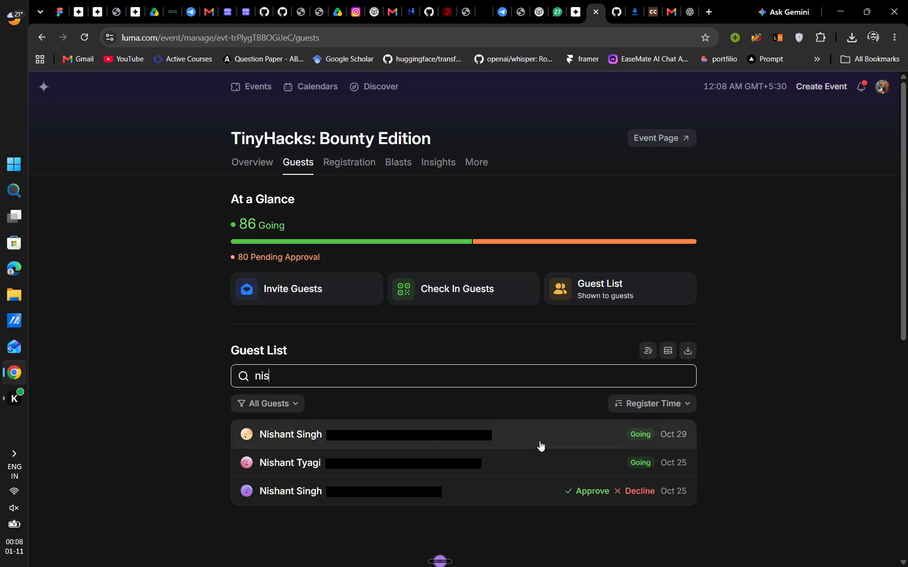
pyautogui.click(585, 493)
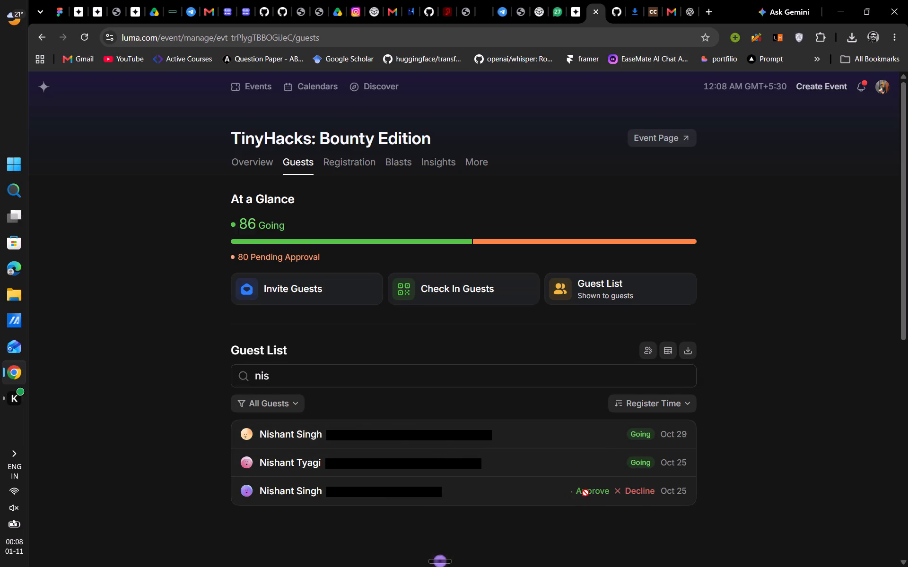
# Search the guest list for "aman" and approve the matching pending guest who registered on Oct 29.
pyautogui.click(302, 374)
pyautogui.press('BackSpace')
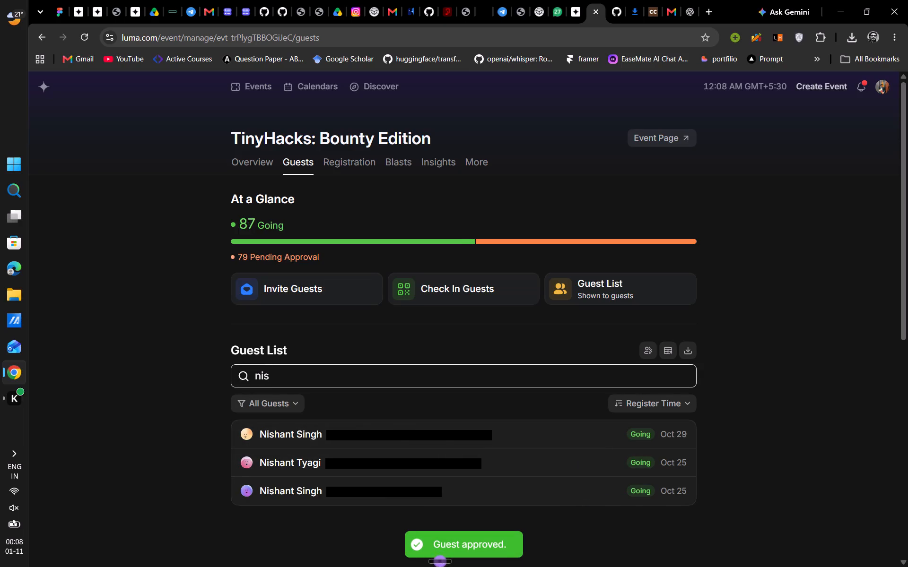
pyautogui.press('BackSpace')
pyautogui.press('BackSpace')
pyautogui.press('BackSpace')
pyautogui.write('aman')
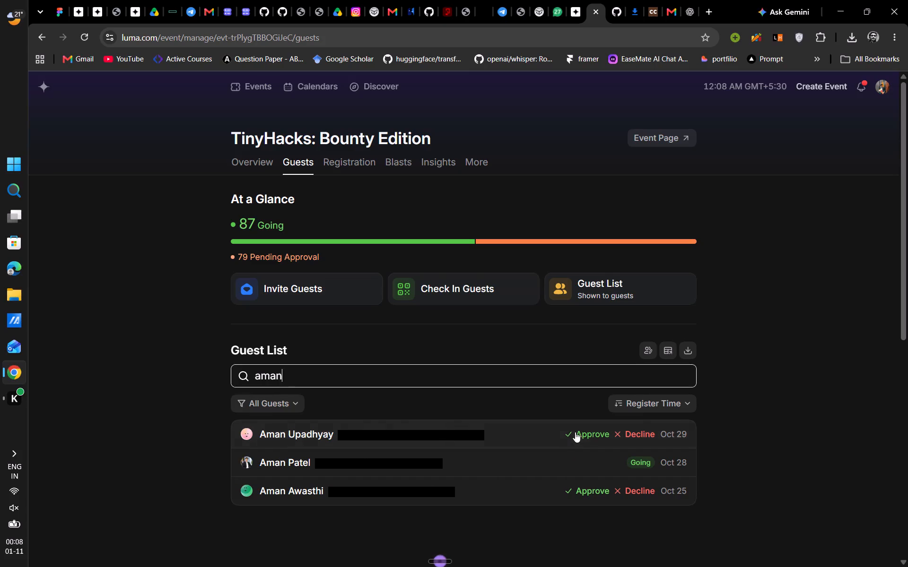
pyautogui.click(585, 428)
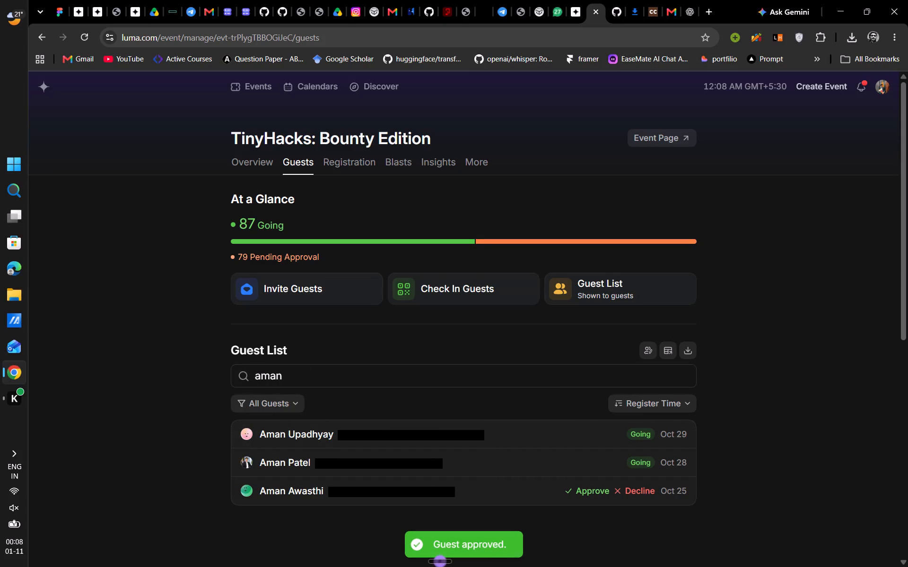
# Search the guest list for "arpit" and approve the matching guest.
pyautogui.click(297, 371)
pyautogui.press('BackSpace')
pyautogui.press('BackSpace')
pyautogui.press('BackSpace')
pyautogui.press('BackSpace')
pyautogui.press('BackSpace')
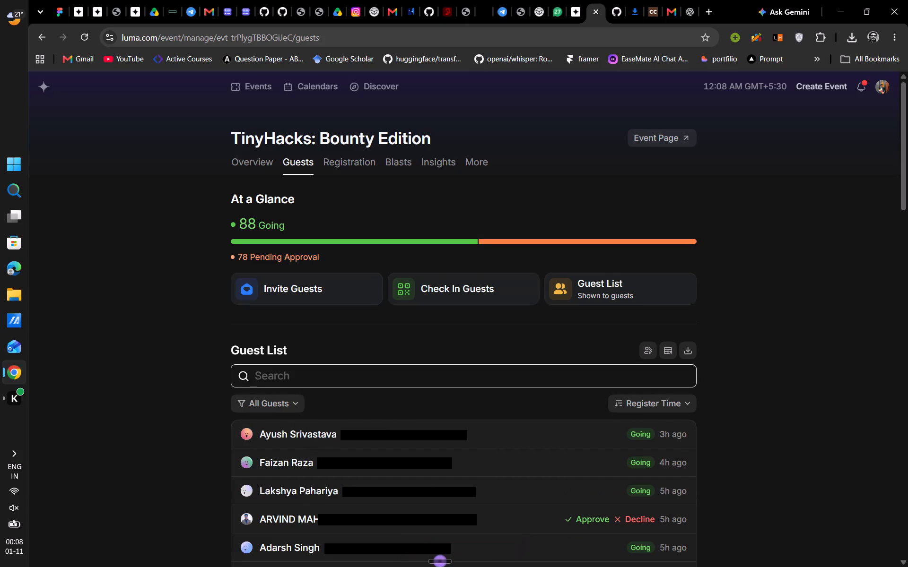
pyautogui.write('arpit')
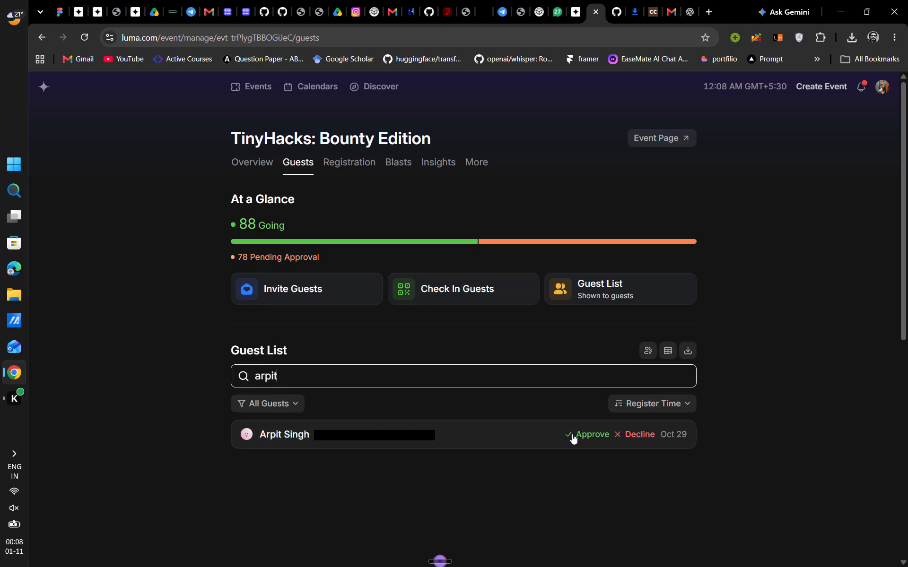
pyautogui.click(572, 434)
# Search the guest list for "priy" to check the matching guests' approval status.
pyautogui.click(359, 377)
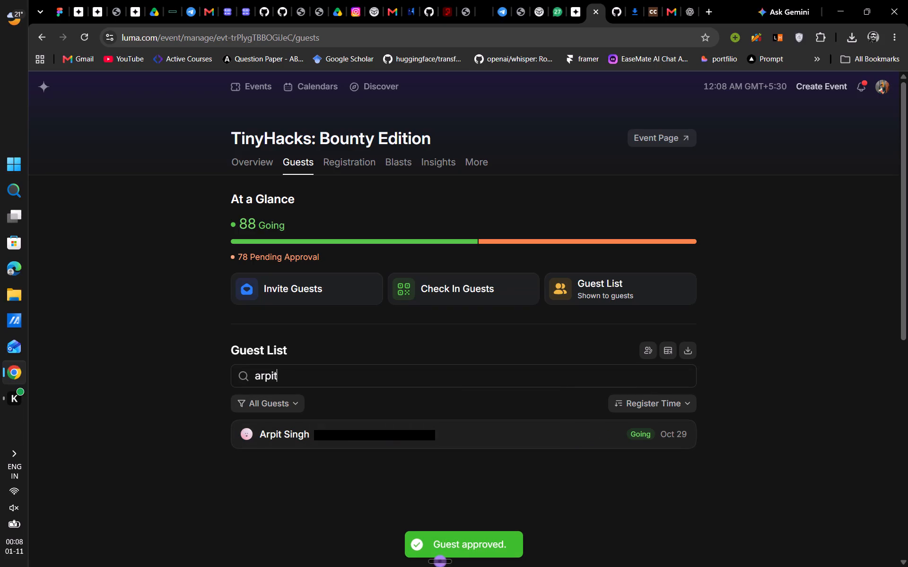
pyautogui.press('BackSpace')
pyautogui.press('BackSpace')
pyautogui.press('BackSpace')
pyautogui.press('BackSpace')
pyautogui.press('BackSpace')
pyautogui.press('BackSpace')
pyautogui.press('BackSpace')
pyautogui.press('BackSpace')
pyautogui.press('BackSpace')
pyautogui.press('BackSpace')
pyautogui.press('BackSpace')
pyautogui.press('BackSpace')
pyautogui.press('BackSpace')
pyautogui.press('BackSpace')
pyautogui.press('BackSpace')
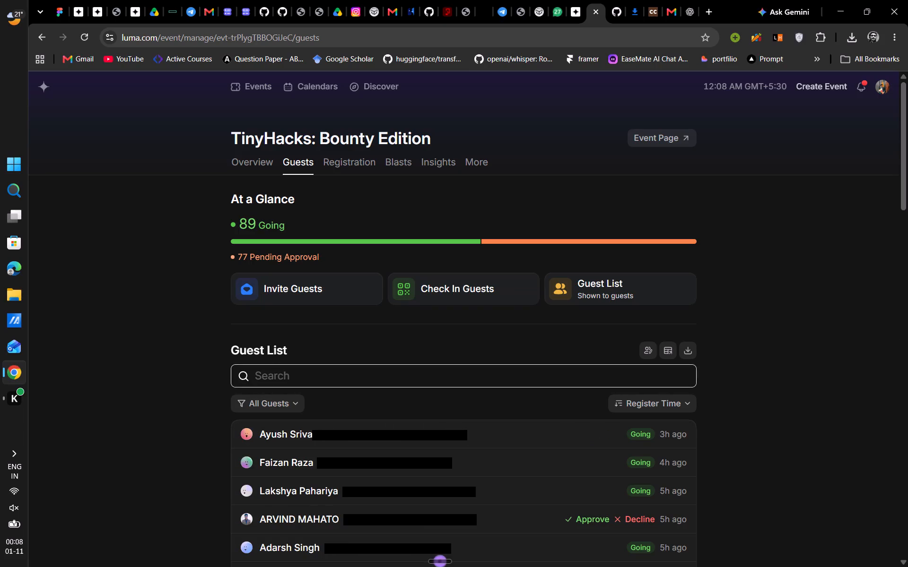
pyautogui.press('space')
pyautogui.write('priy')
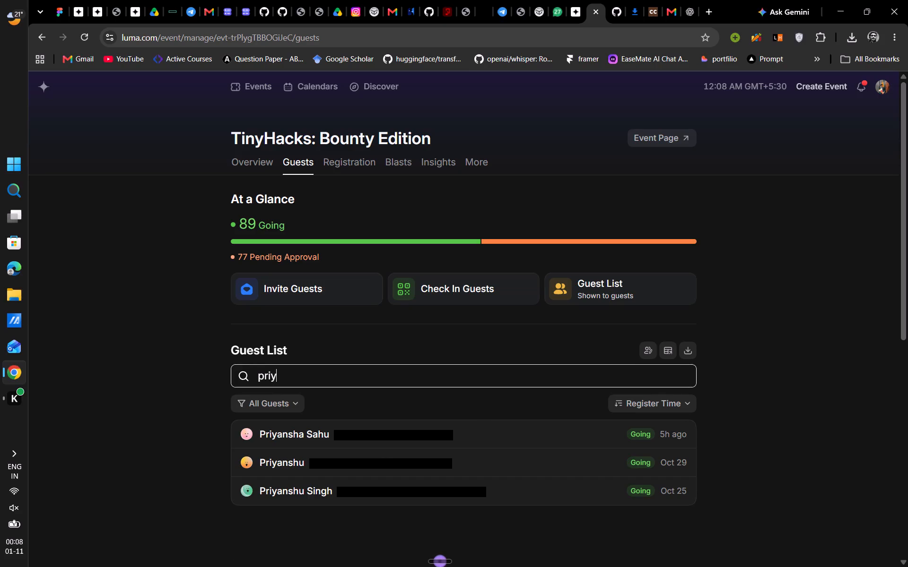
# Search the guest list for "anaya", shorten the search to "ana", and approve the pending guest who registered on Oct 28.
pyautogui.press('BackSpace')
pyautogui.press('BackSpace')
pyautogui.press('BackSpace')
pyautogui.press('BackSpace')
pyautogui.press('BackSpace')
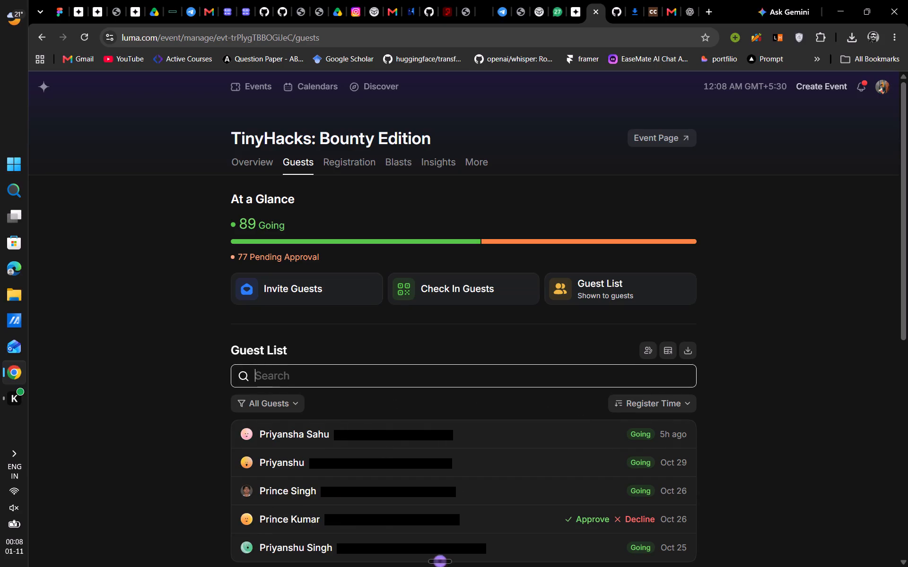
pyautogui.press('BackSpace')
pyautogui.press('BackSpace')
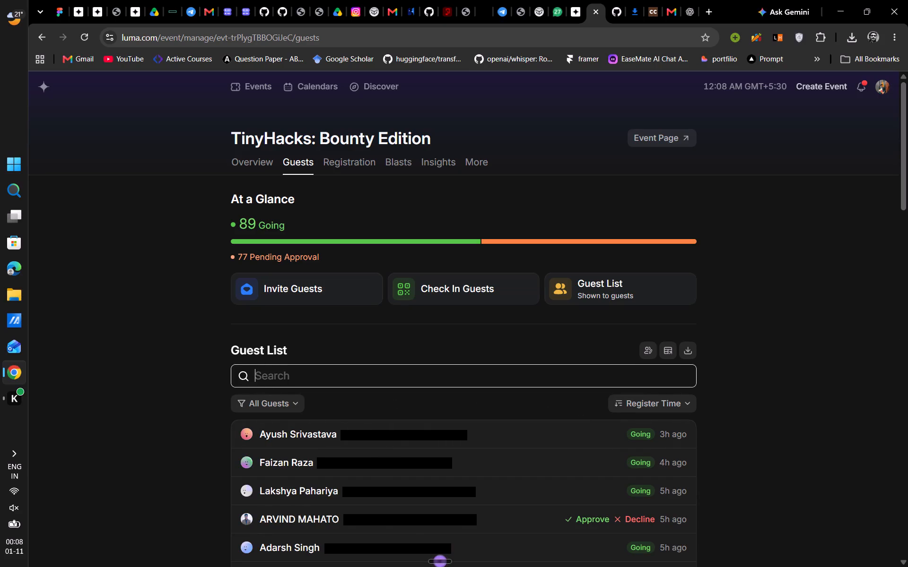
pyautogui.write('anaya')
pyautogui.press('BackSpace')
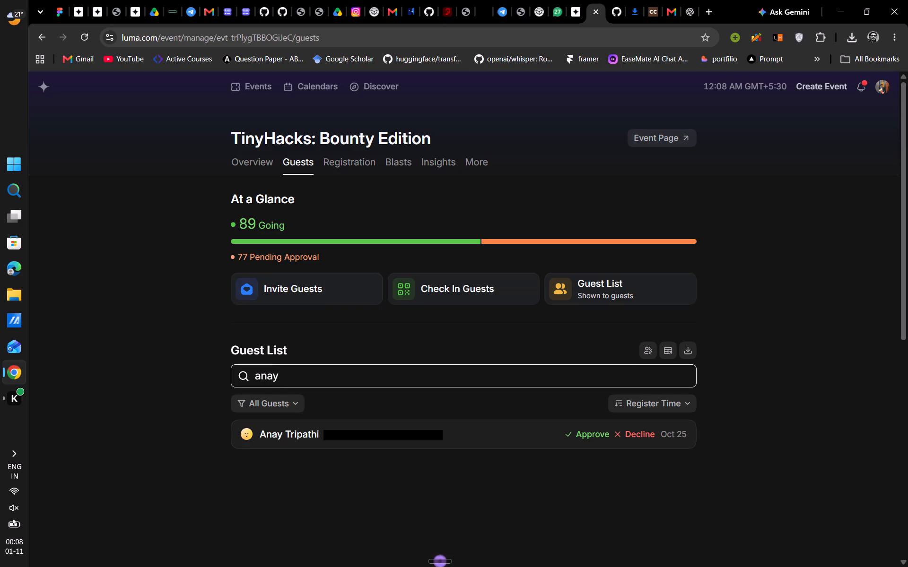
pyautogui.press('BackSpace')
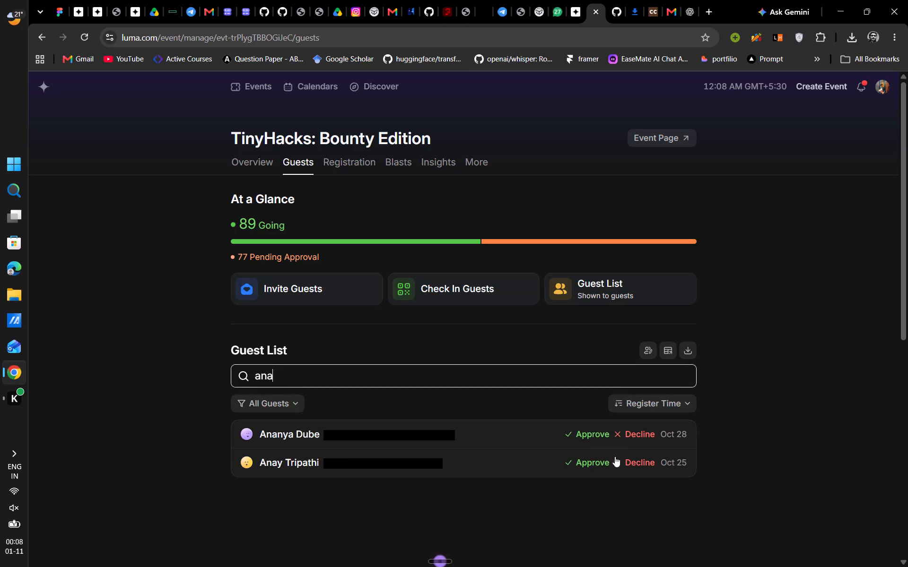
pyautogui.click(585, 434)
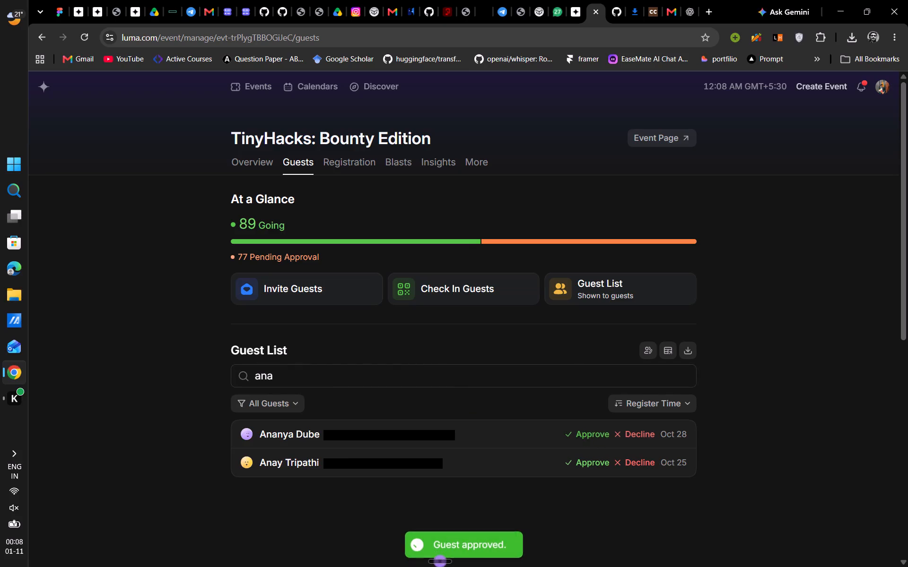
# Clear the search and look through the full guest list to review which registrants are approved or still pending.
pyautogui.click(294, 377)
pyautogui.press('BackSpace')
pyautogui.press('BackSpace')
pyautogui.press('BackSpace')
pyautogui.press('BackSpace')
pyautogui.press('BackSpace')
pyautogui.press('BackSpace')
pyautogui.press('BackSpace')
pyautogui.press('BackSpace')
pyautogui.press('BackSpace')
pyautogui.press('BackSpace')
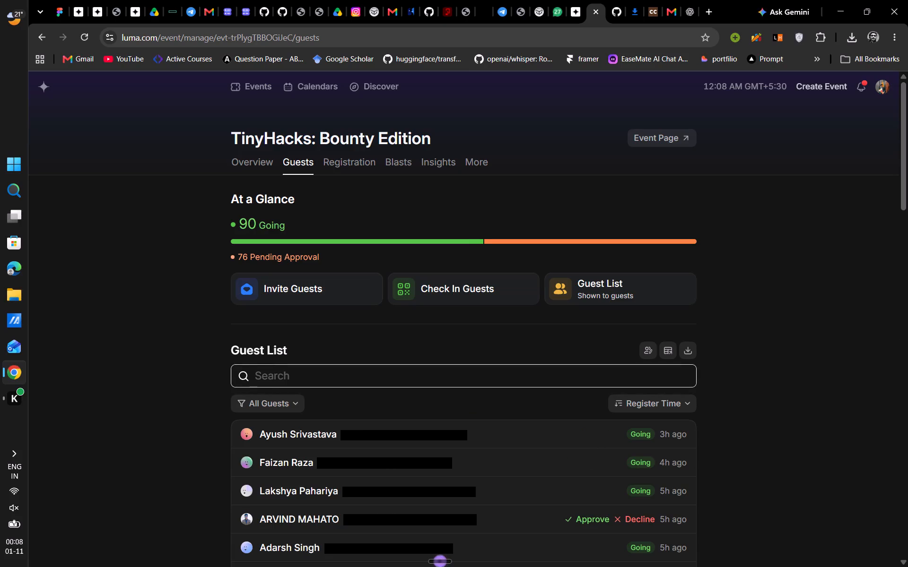
pyautogui.scroll(-6, 294, 377)
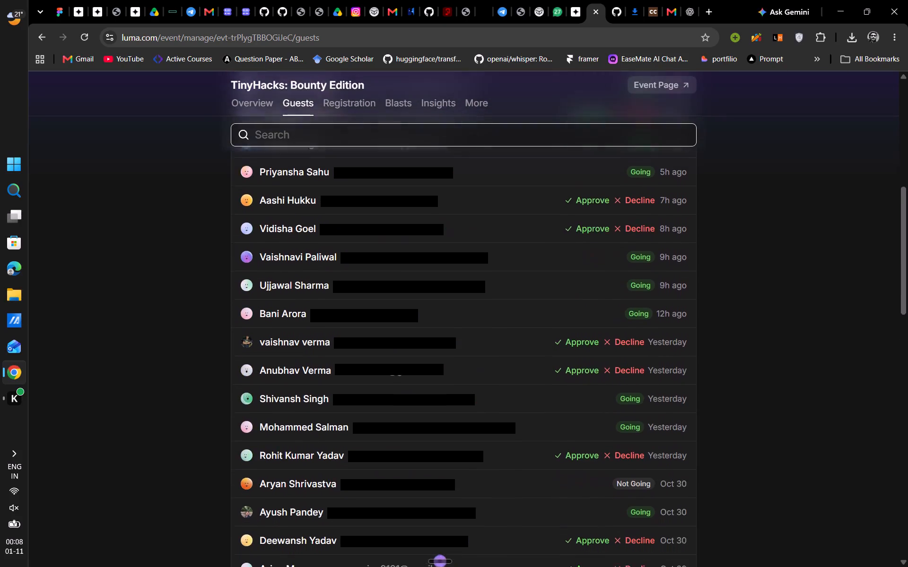
pyautogui.scroll(-4, 294, 377)
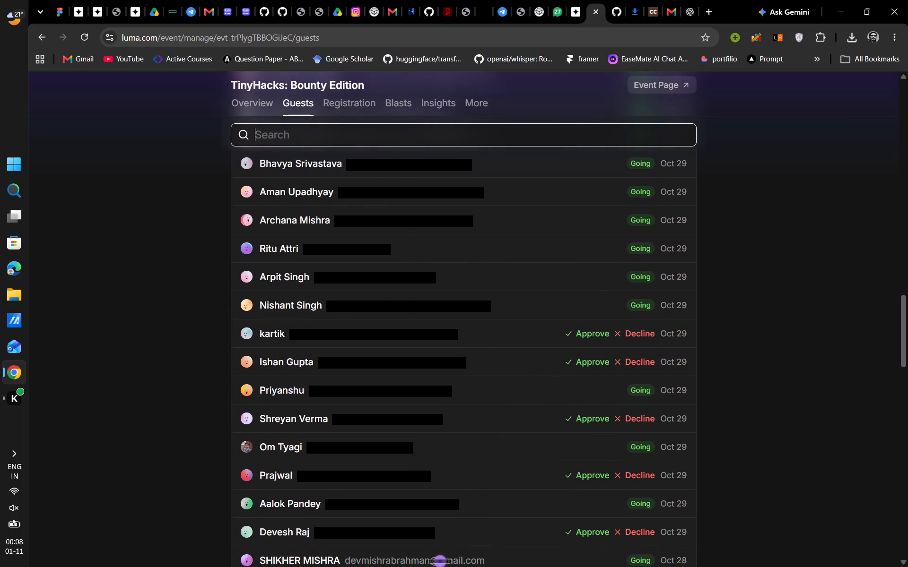
pyautogui.scroll(16, 294, 377)
pyautogui.scroll(5, 294, 377)
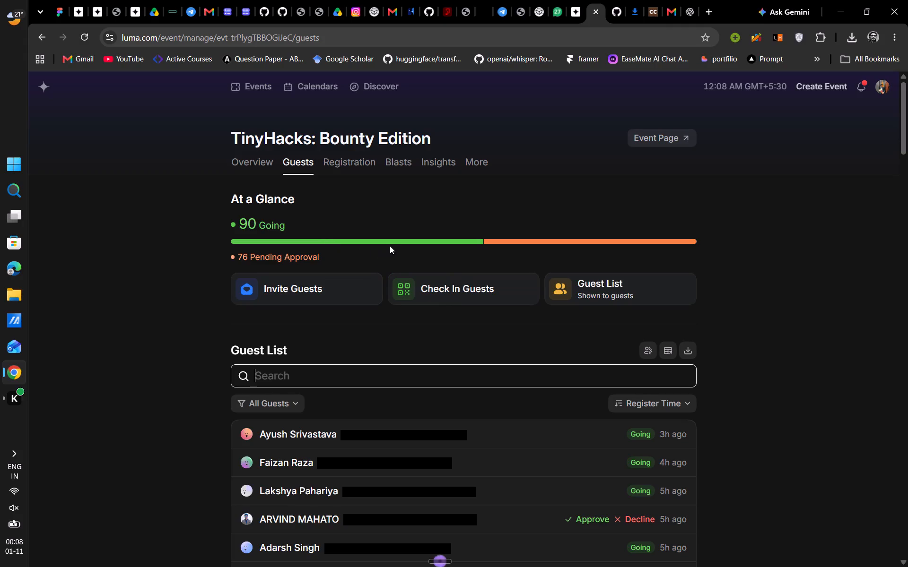
pyautogui.scroll(1, 390, 246)
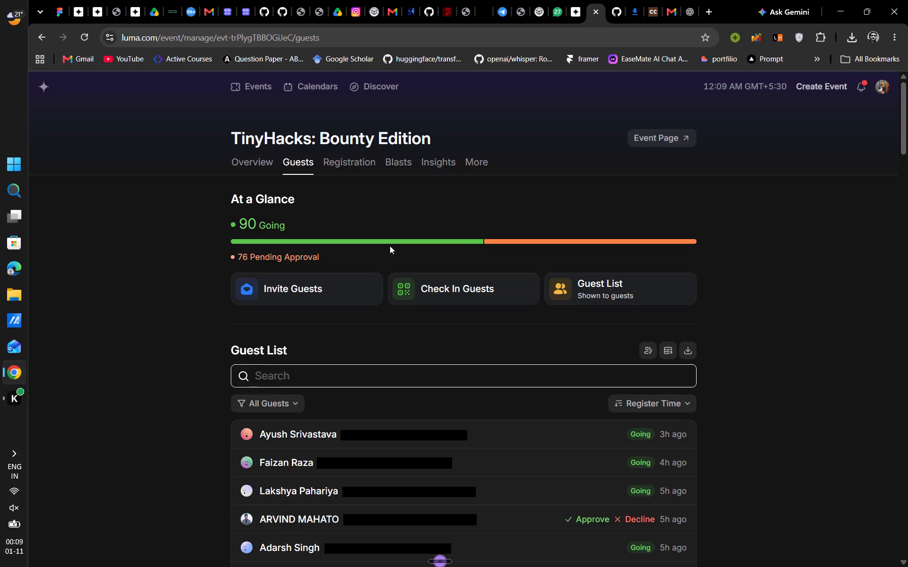
pyautogui.scroll(-2, 390, 246)
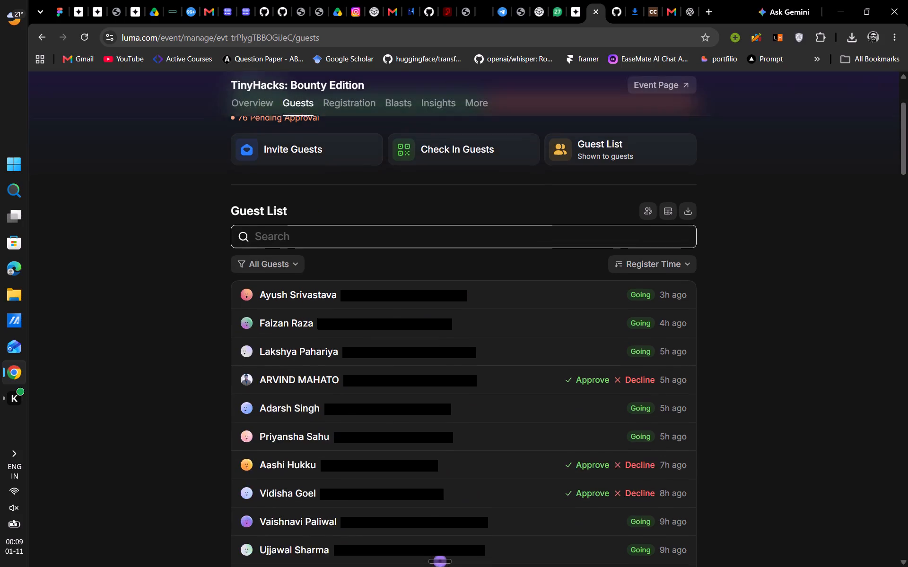
pyautogui.scroll(-4, 390, 246)
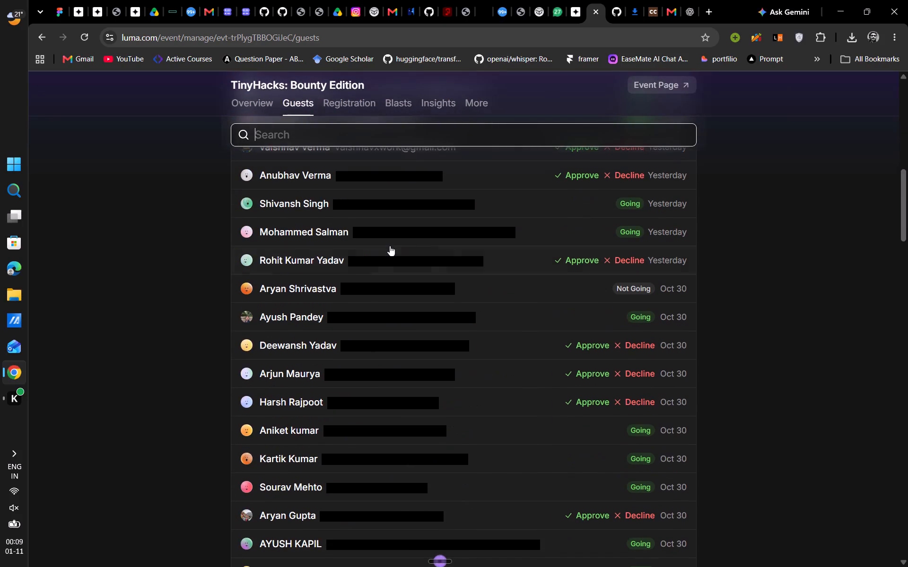
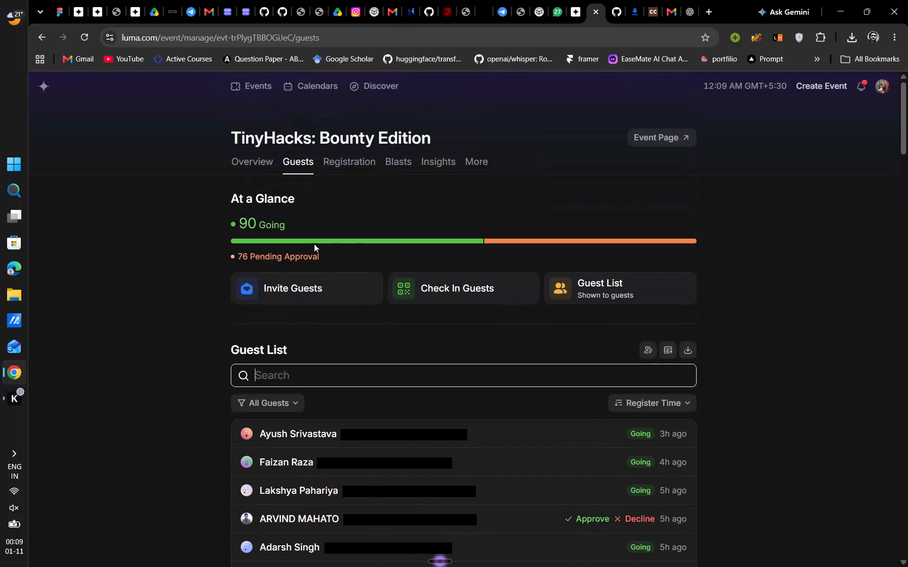
# Look through the event overview, checking the event details, recent registrations and host list.
pyautogui.click(250, 156)
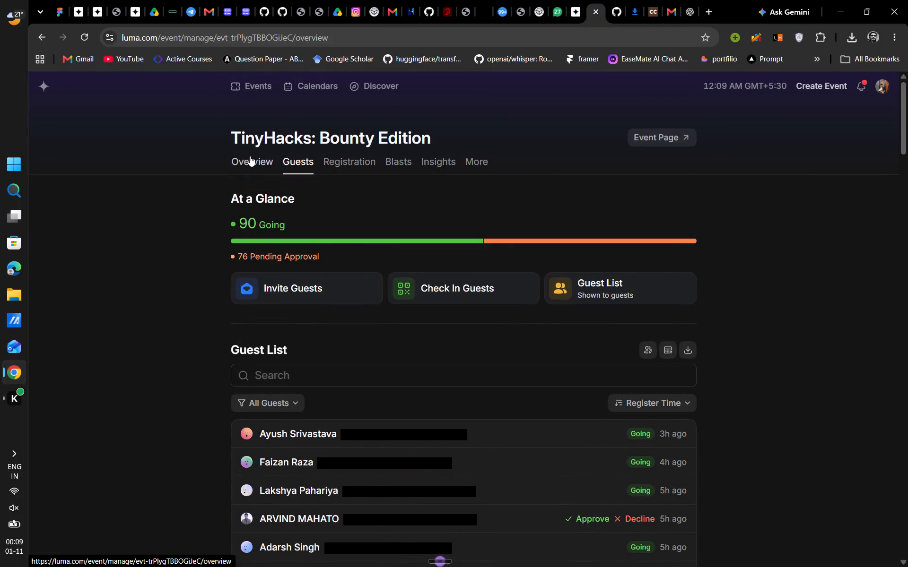
pyautogui.click(254, 159)
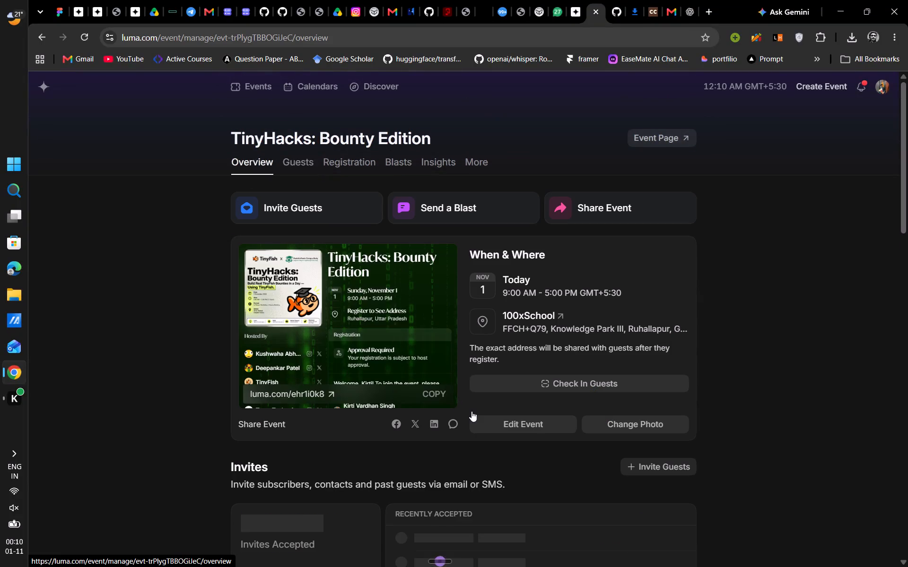
pyautogui.scroll(-6, 471, 411)
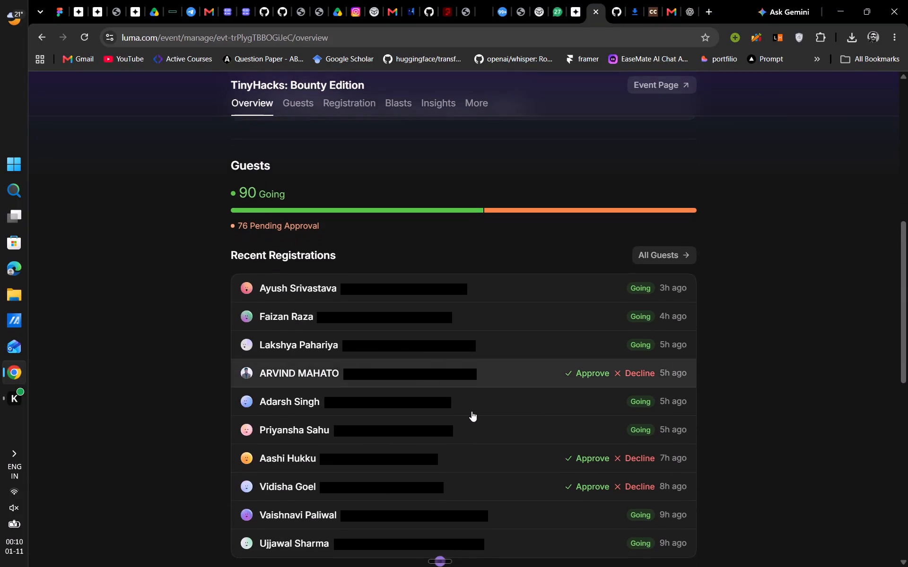
pyautogui.scroll(-1, 471, 411)
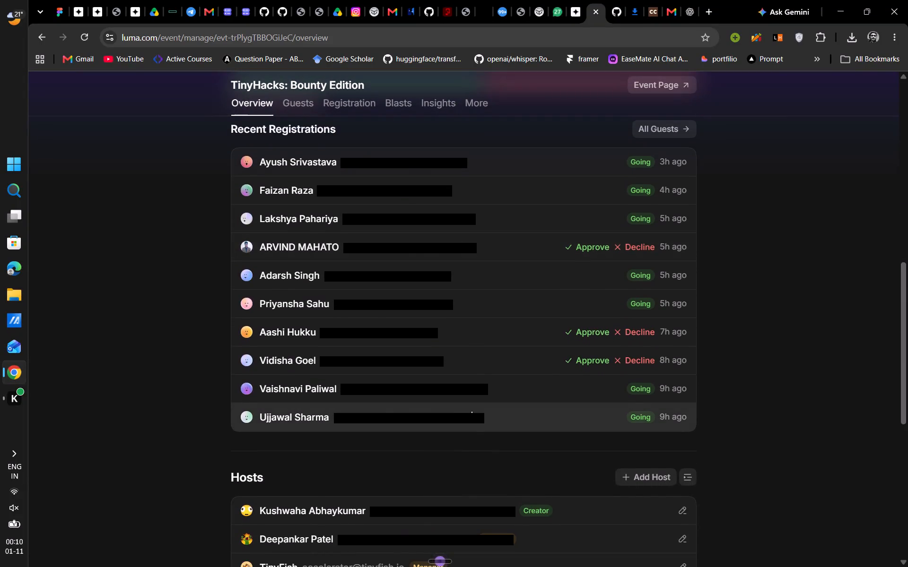
pyautogui.scroll(-2, 471, 411)
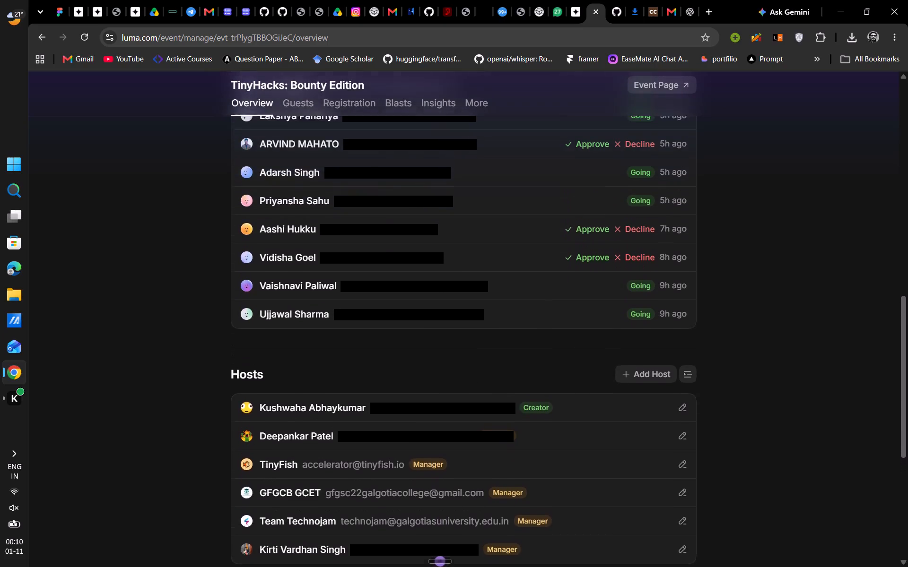
pyautogui.scroll(4, 471, 411)
pyautogui.scroll(2, 440, 356)
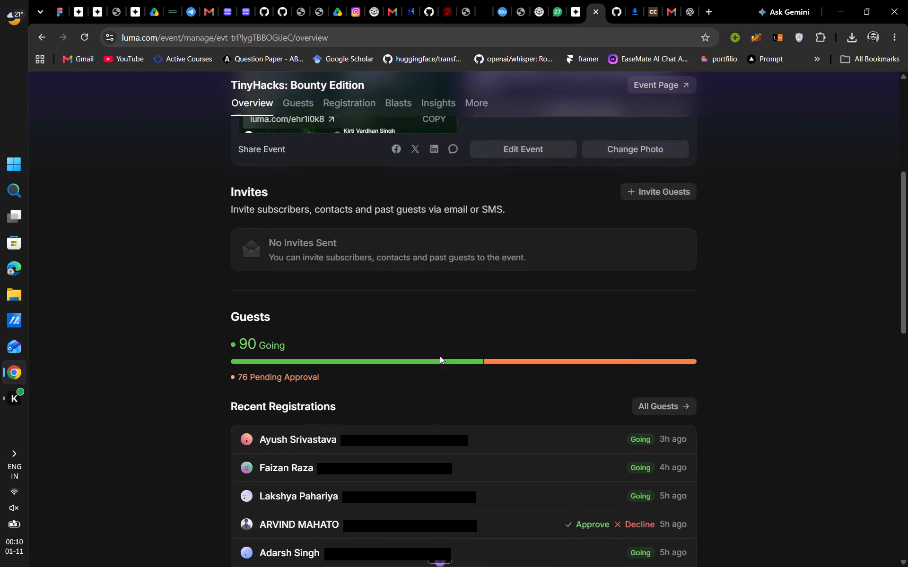
pyautogui.scroll(4, 440, 356)
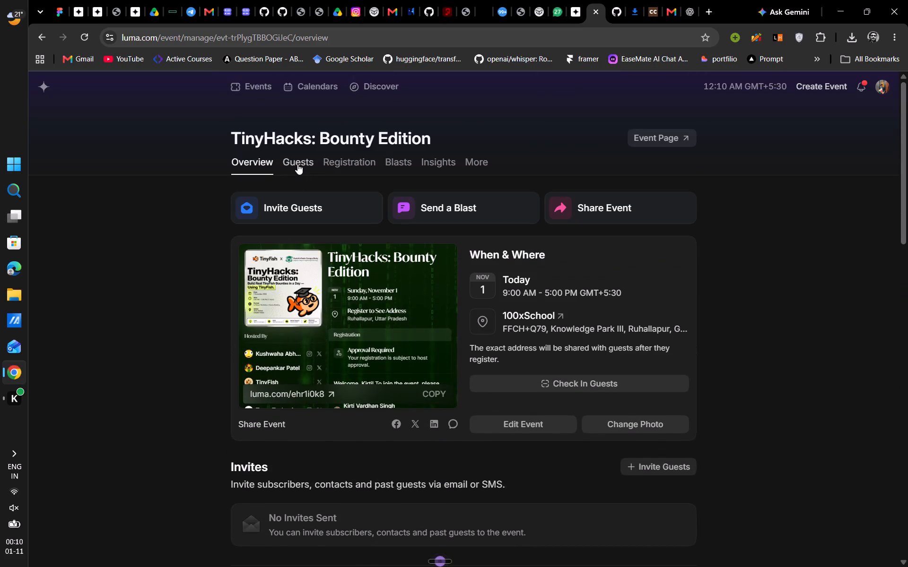
# Search the guest list for "aditya", review the Oct 27 registrant's details, and change that guest's status to Pending with guest notification on.
pyautogui.click(297, 164)
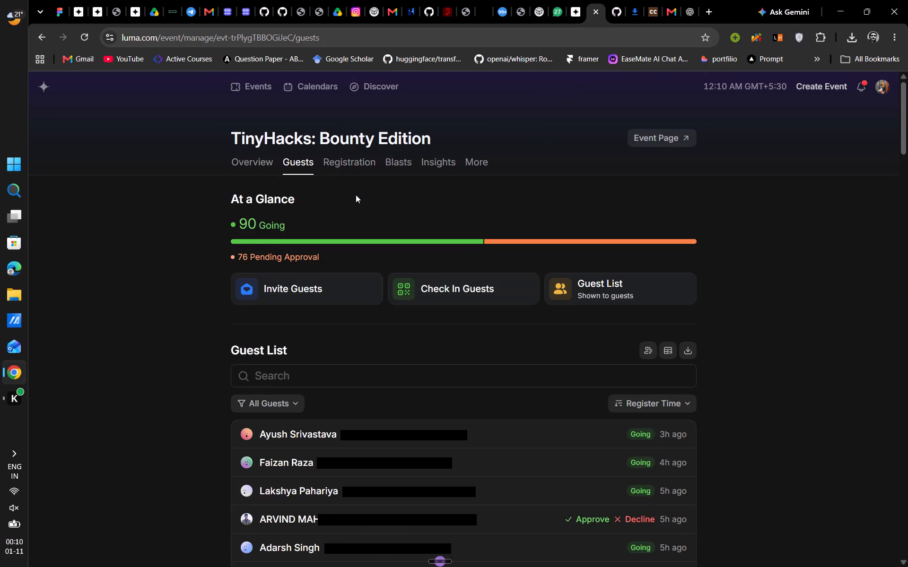
pyautogui.click(301, 378)
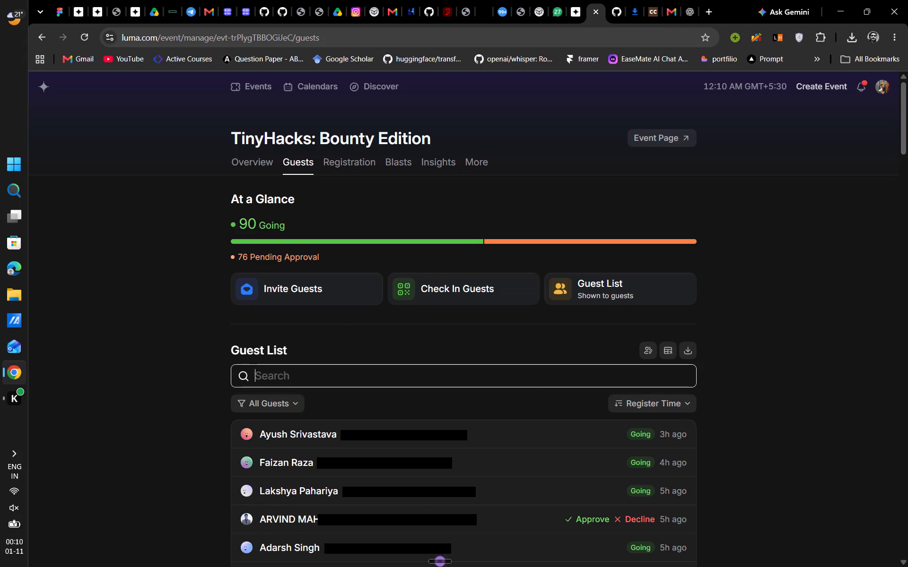
pyautogui.write('aditya')
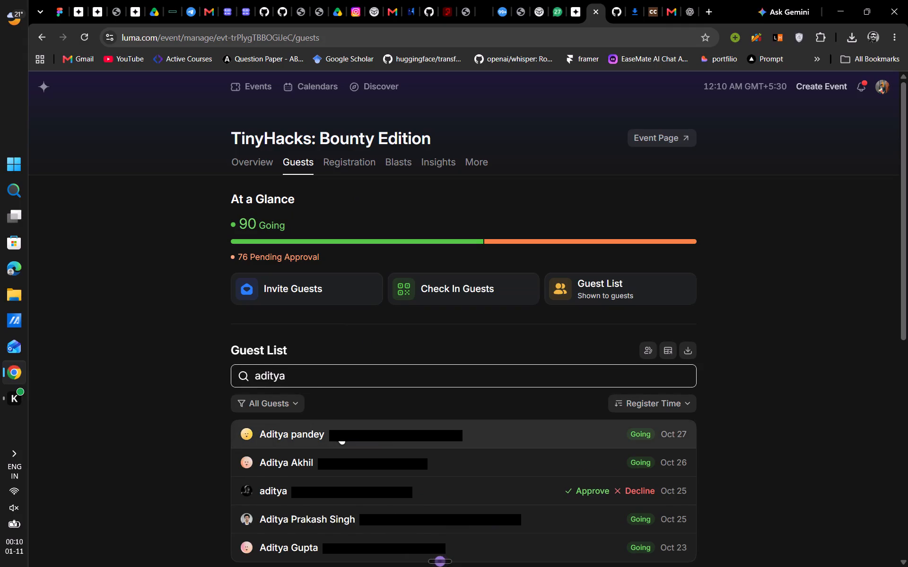
pyautogui.click(340, 434)
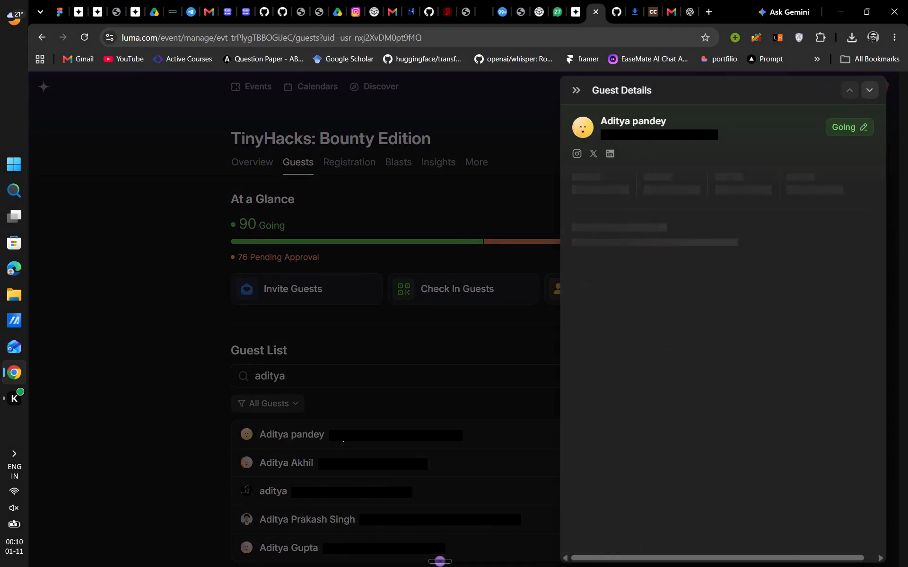
pyautogui.scroll(-1, 748, 306)
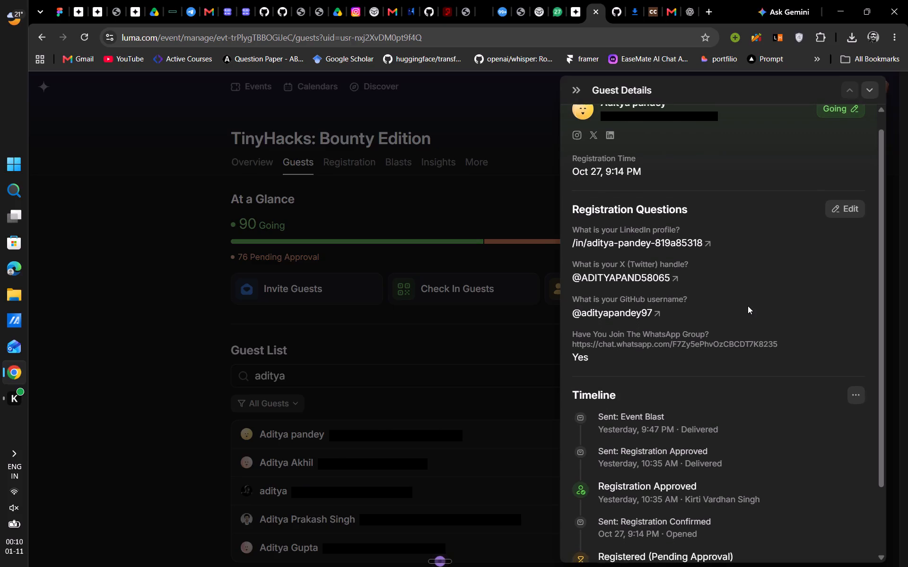
pyautogui.scroll(-2, 748, 306)
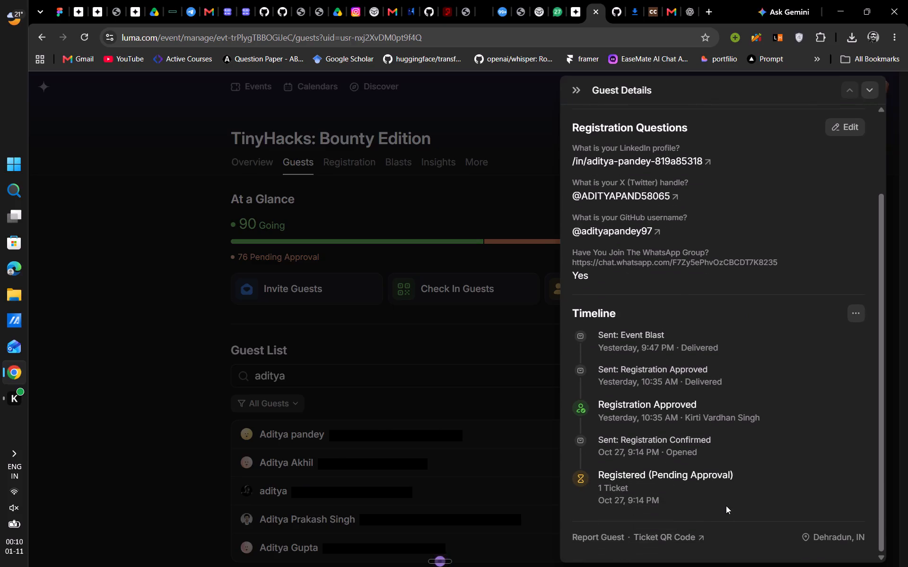
pyautogui.scroll(3, 726, 506)
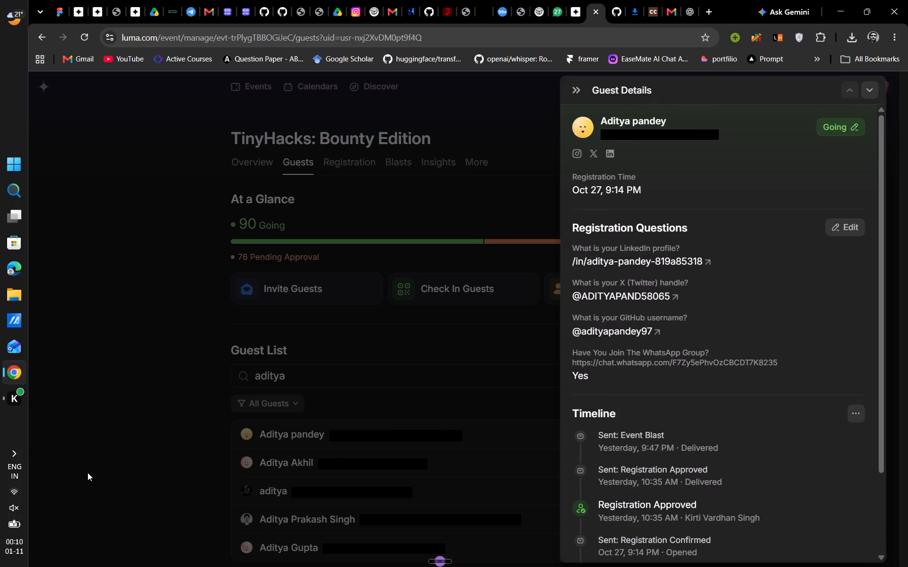
pyautogui.click(844, 127)
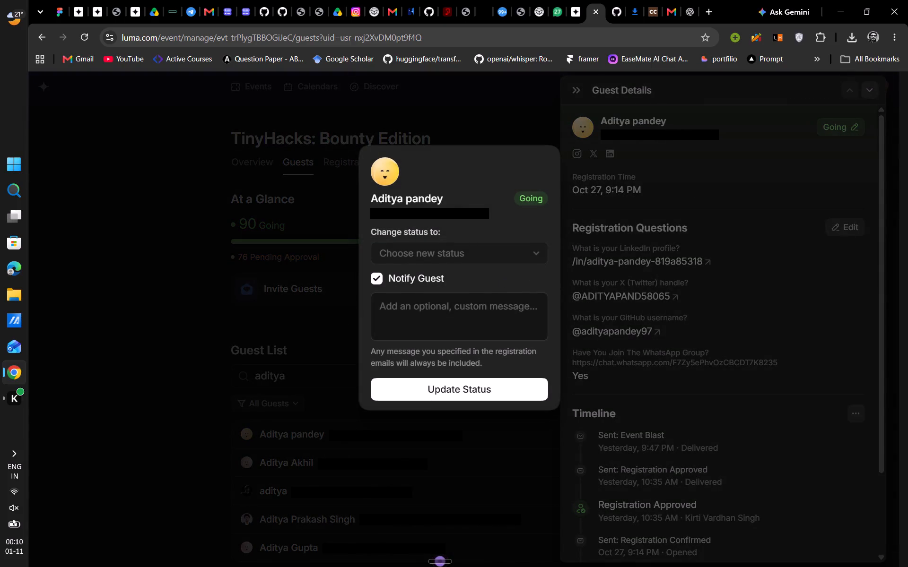
pyautogui.click(519, 246)
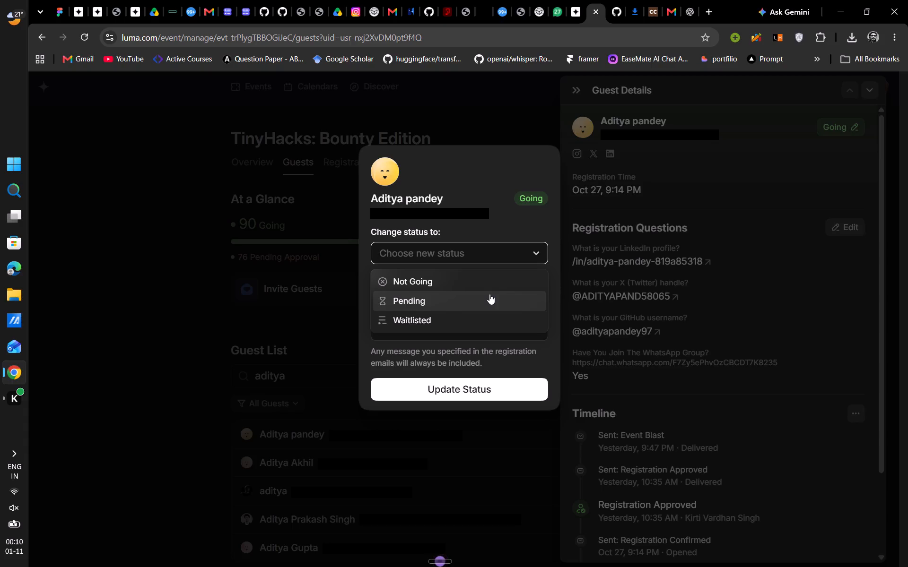
pyautogui.click(460, 303)
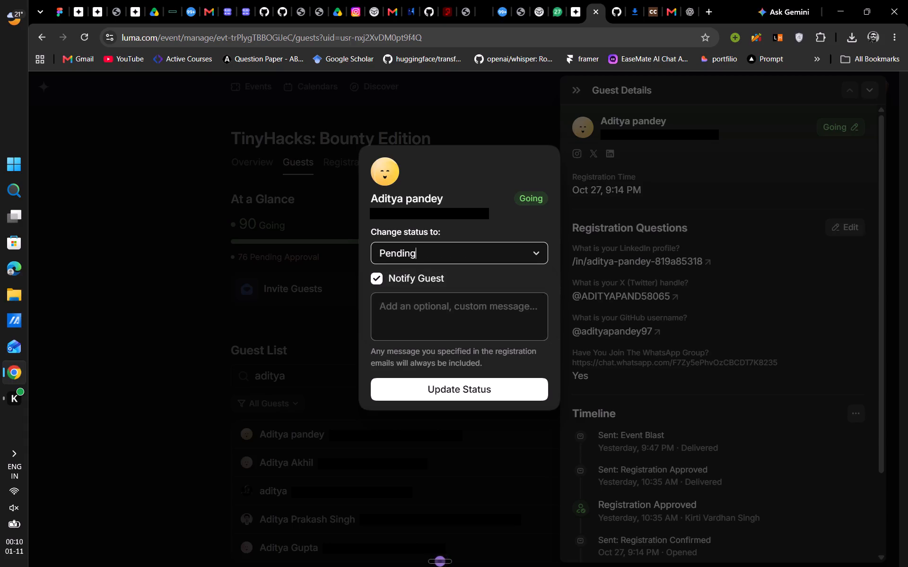
pyautogui.click(454, 390)
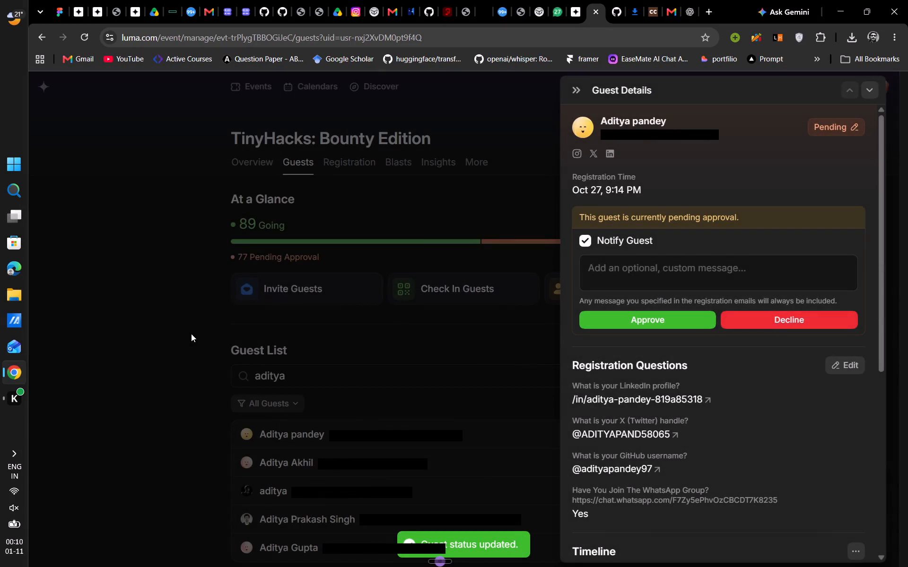
pyautogui.click(191, 334)
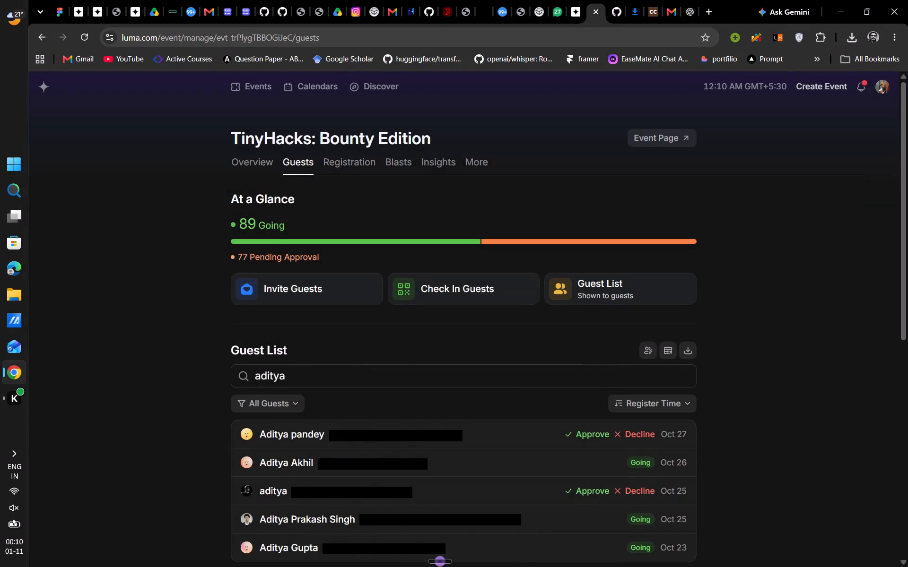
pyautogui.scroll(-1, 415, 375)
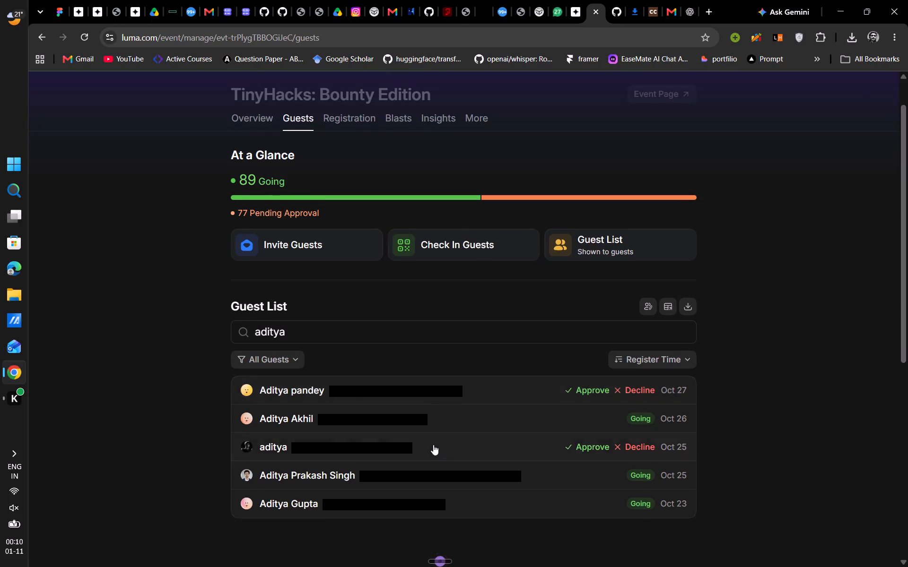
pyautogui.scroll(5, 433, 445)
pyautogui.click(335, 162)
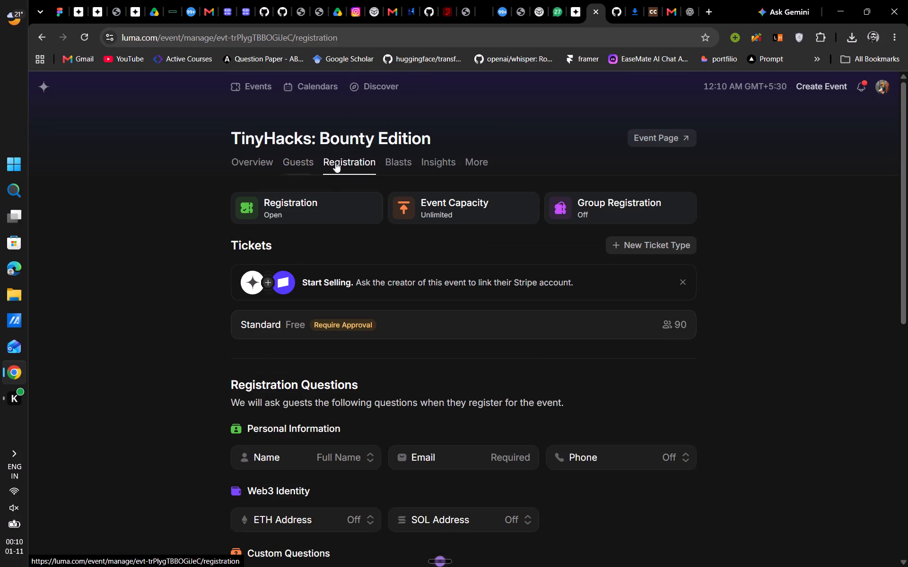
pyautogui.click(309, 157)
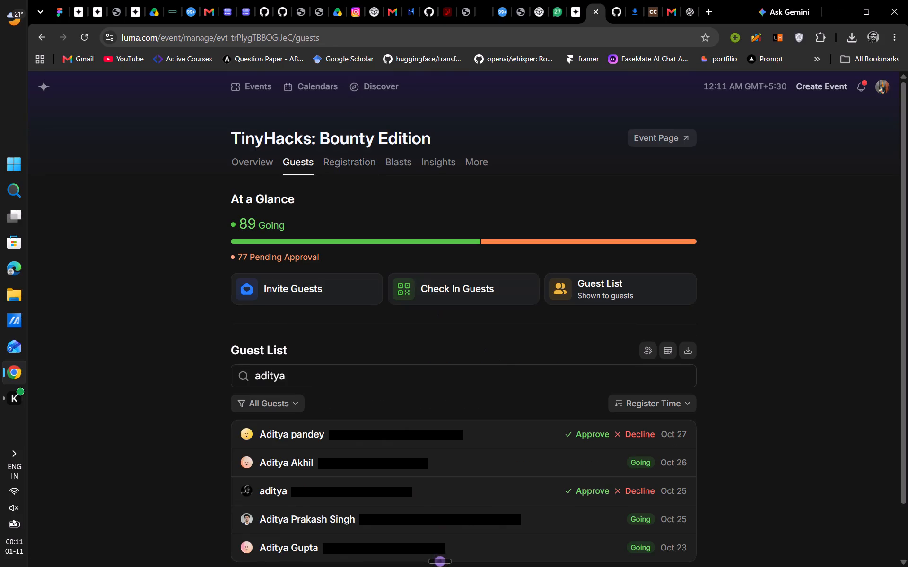
# Clear the guest search and review approval statuses through the full list down to the earliest registrations from Oct 23.
pyautogui.click(361, 376)
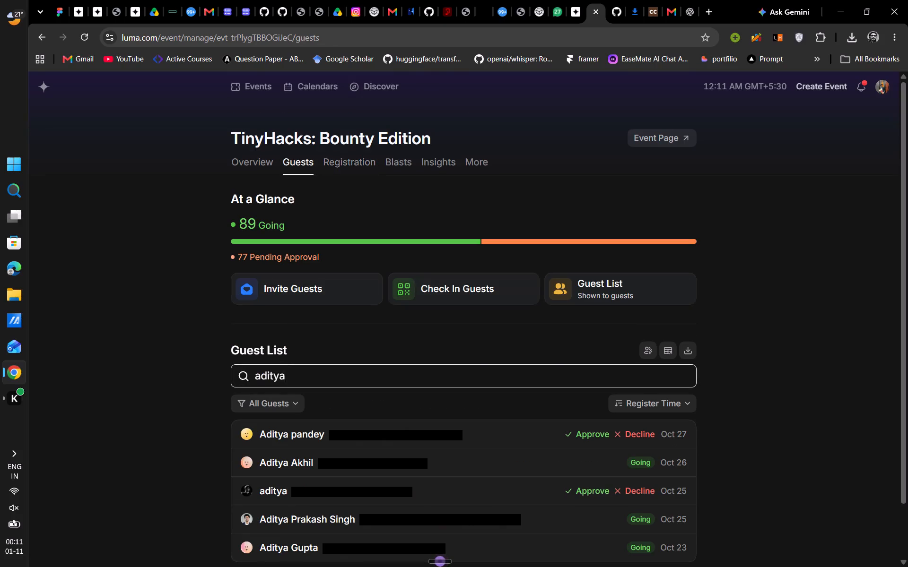
pyautogui.press('BackSpace')
pyautogui.press('BackSpace')
pyautogui.press('BackSpace')
pyautogui.press('BackSpace')
pyautogui.press('BackSpace')
pyautogui.press('BackSpace')
pyautogui.press('BackSpace')
pyautogui.press('BackSpace')
pyautogui.press('BackSpace')
pyautogui.press('BackSpace')
pyautogui.press('BackSpace')
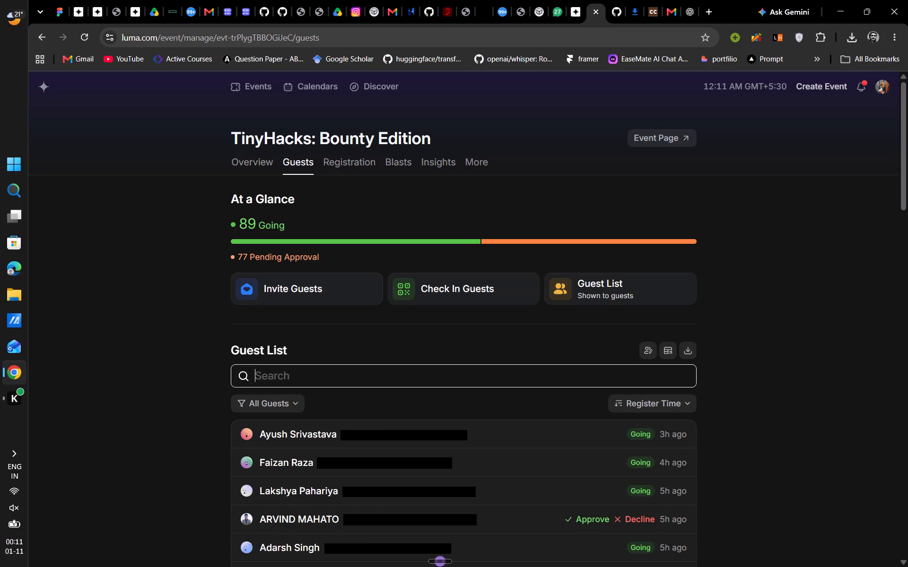
pyautogui.scroll(-7, 505, 473)
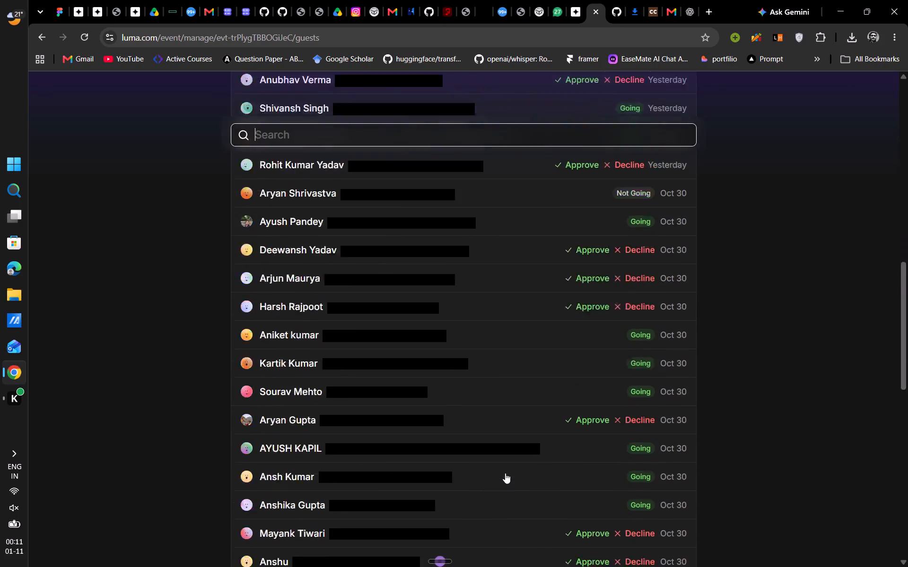
pyautogui.scroll(-20, 505, 473)
pyautogui.scroll(-19, 505, 473)
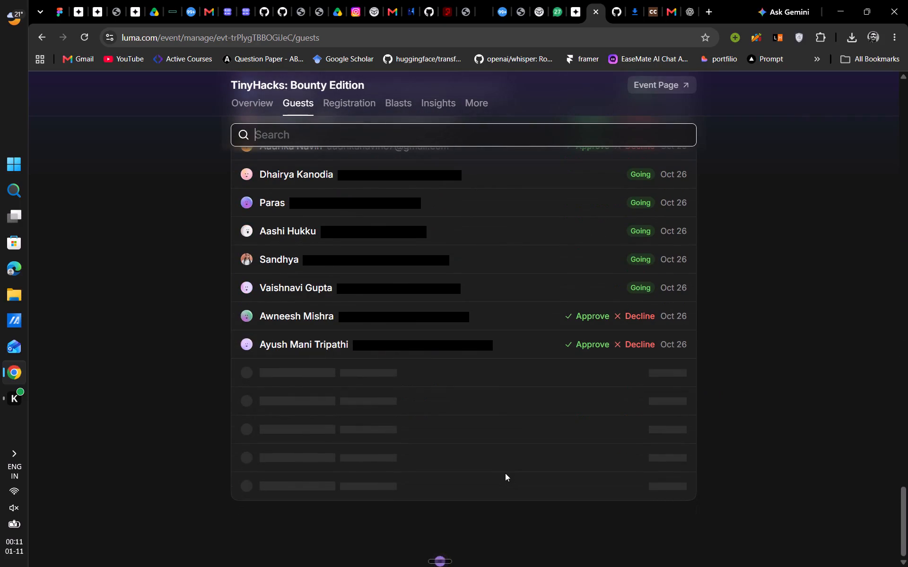
pyautogui.scroll(-5, 505, 473)
pyautogui.scroll(-20, 505, 473)
pyautogui.scroll(-9, 505, 473)
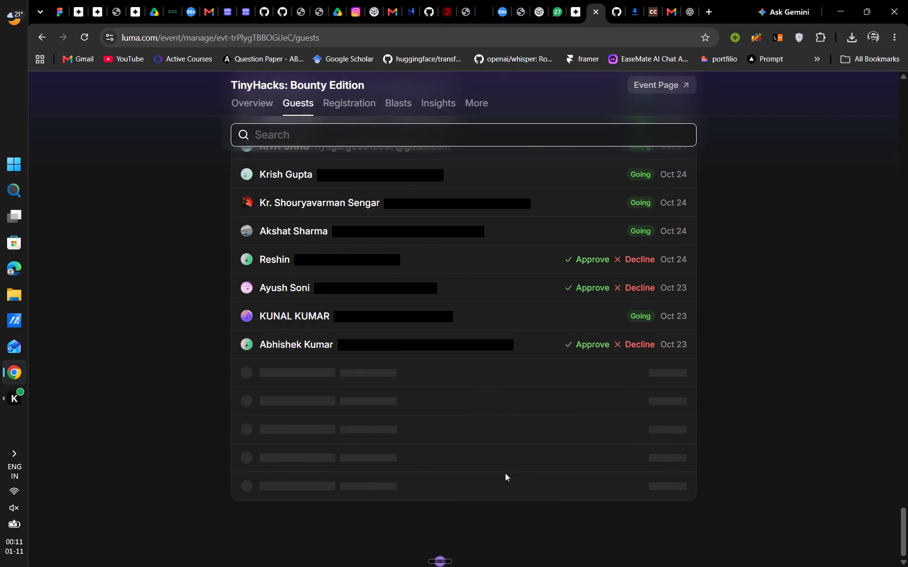
pyautogui.scroll(-16, 505, 473)
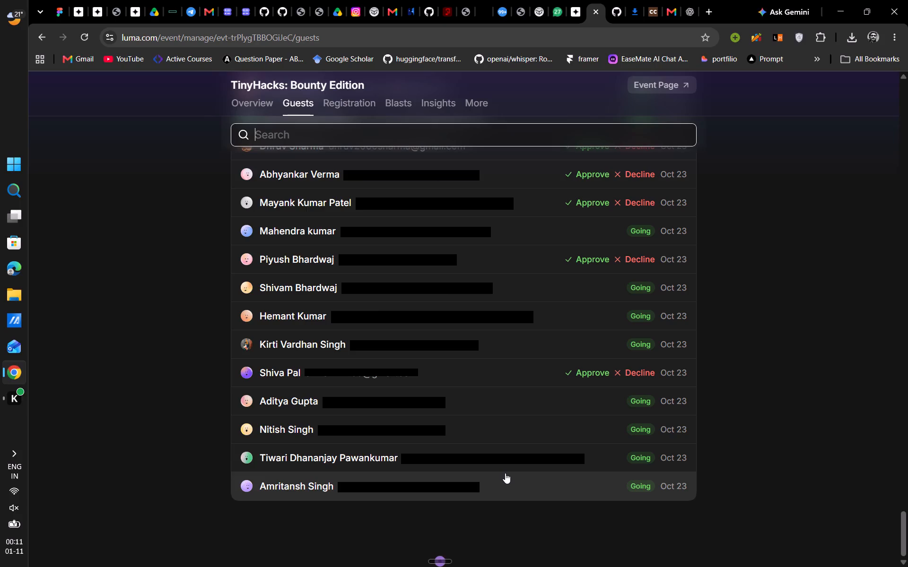
# Among the Oct 23 registrations, approve the pending guest whose first name is Aditi.
pyautogui.scroll(1, 505, 473)
pyautogui.scroll(1, 520, 384)
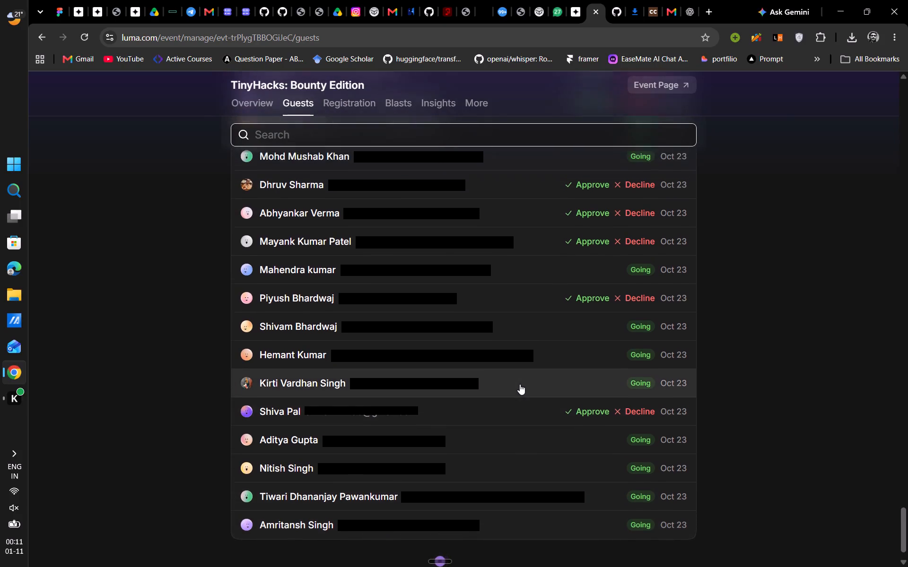
pyautogui.scroll(1, 520, 384)
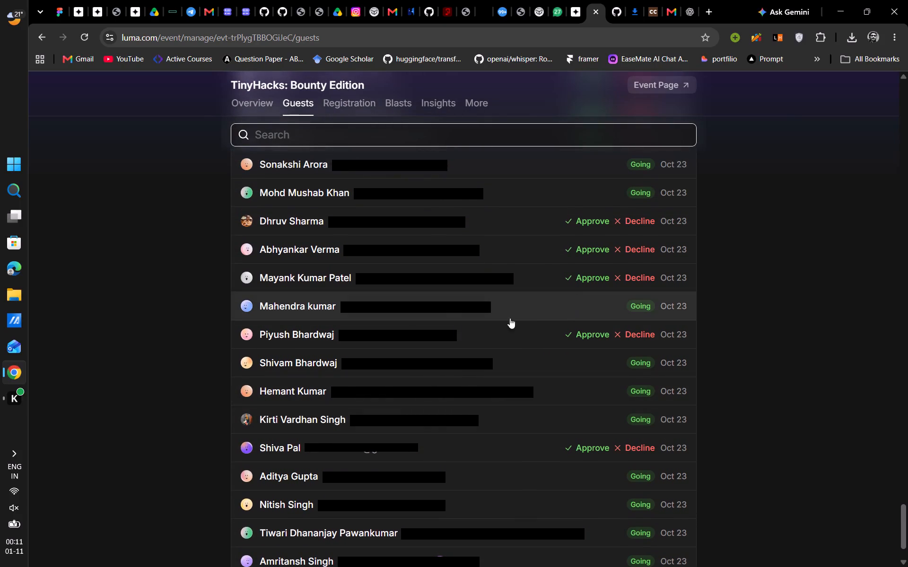
pyautogui.scroll(2, 434, 295)
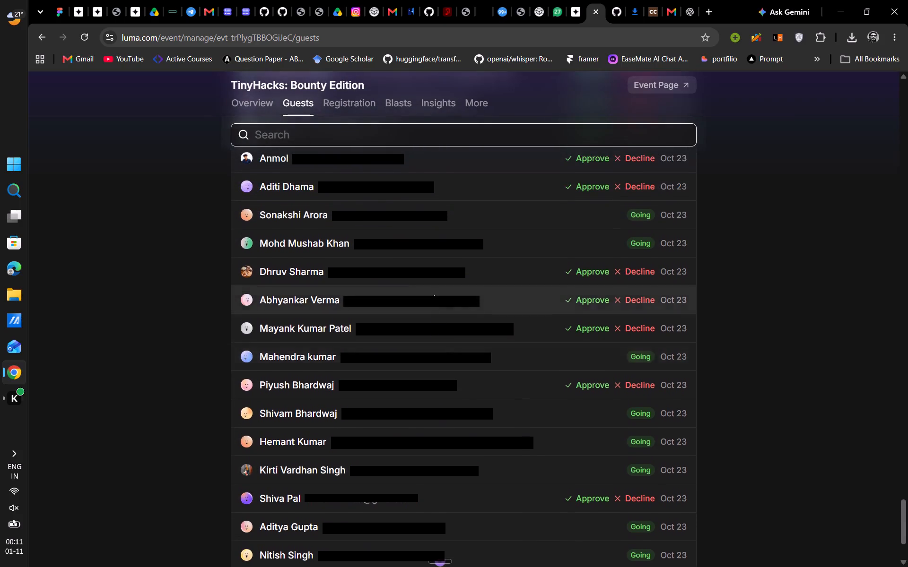
pyautogui.scroll(1, 509, 247)
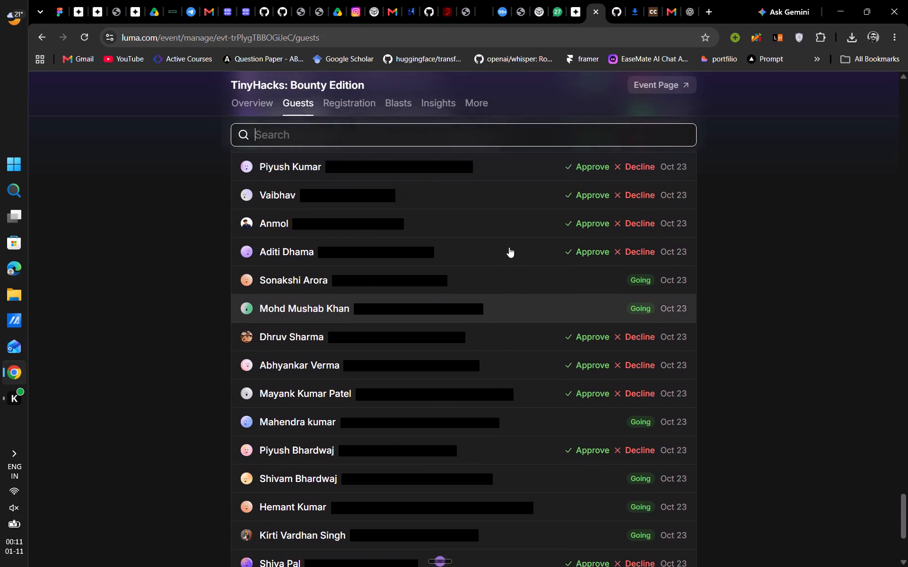
pyautogui.scroll(2, 509, 247)
pyautogui.click(596, 265)
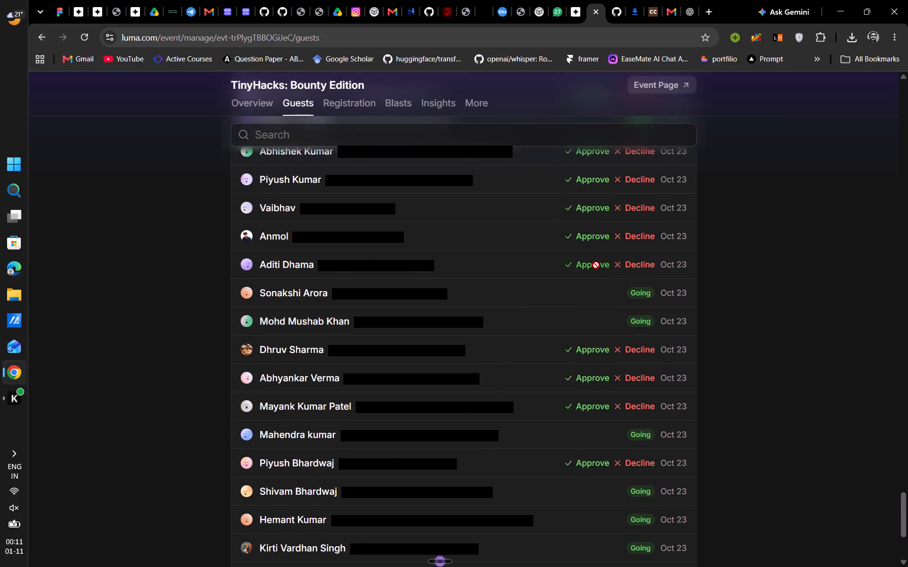
# Approve the pending Oct 24 guest whose first name is Reshin.
pyautogui.scroll(4, 596, 265)
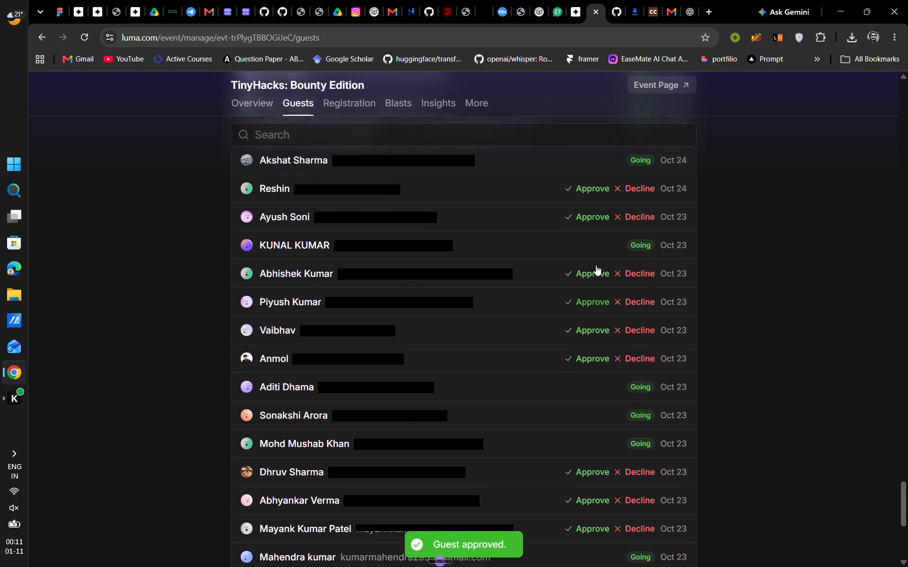
pyautogui.scroll(1, 596, 265)
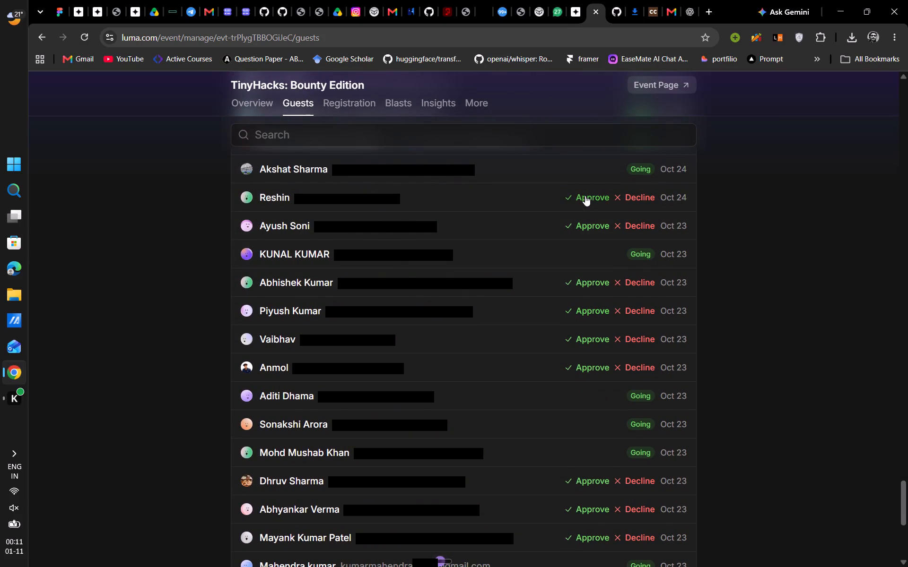
pyautogui.scroll(2, 585, 196)
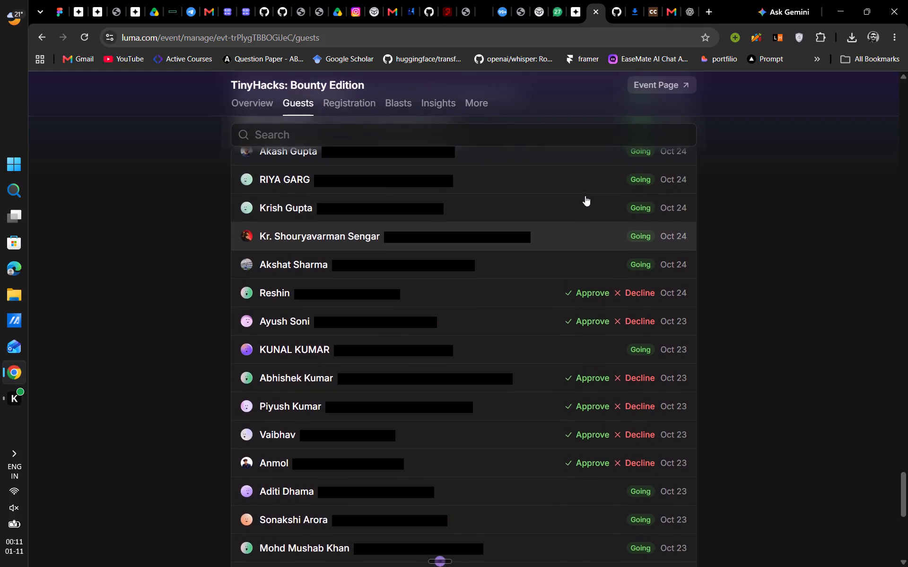
pyautogui.scroll(1, 585, 196)
pyautogui.click(589, 295)
# Among the Oct 25 registrations, approve the pending guests whose first names are Manav and Palak.
pyautogui.scroll(1, 589, 295)
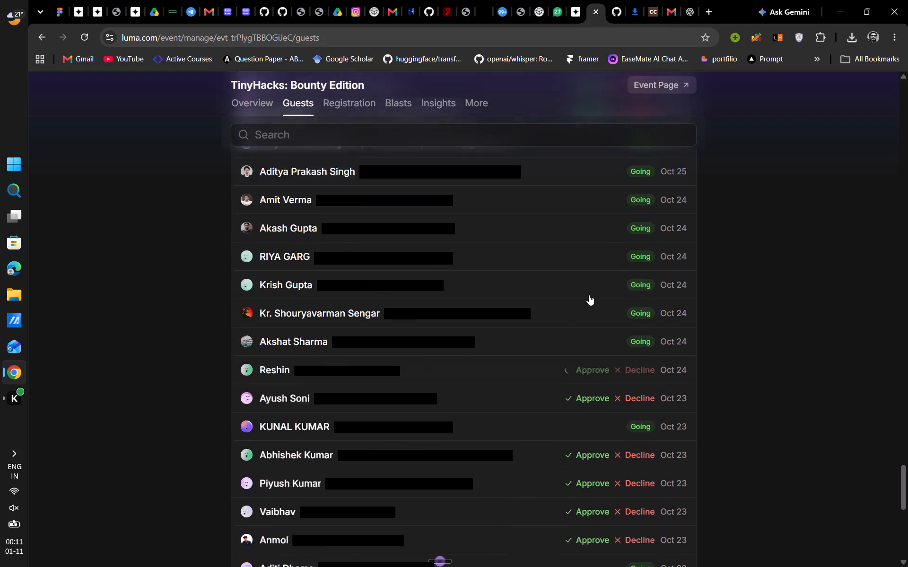
pyautogui.scroll(4, 589, 295)
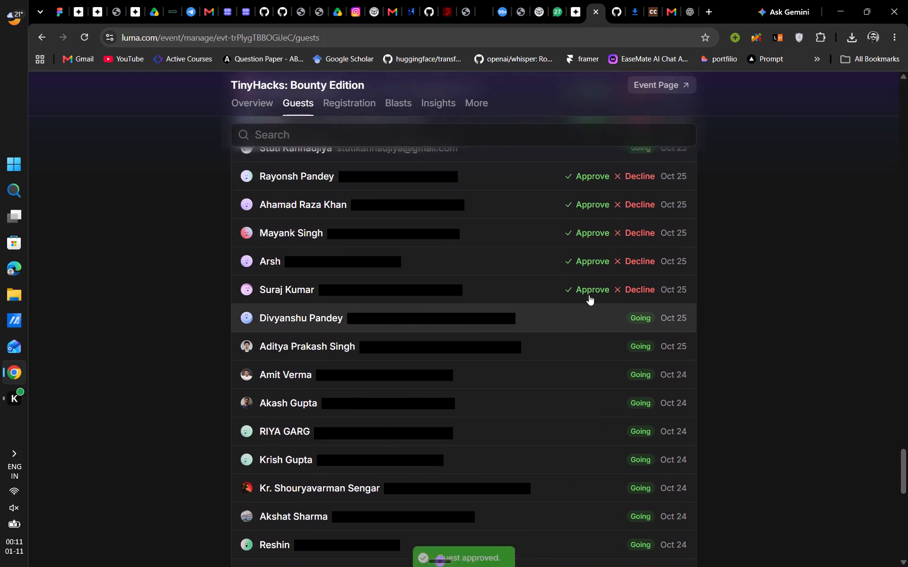
pyautogui.scroll(2, 589, 295)
pyautogui.scroll(1, 580, 232)
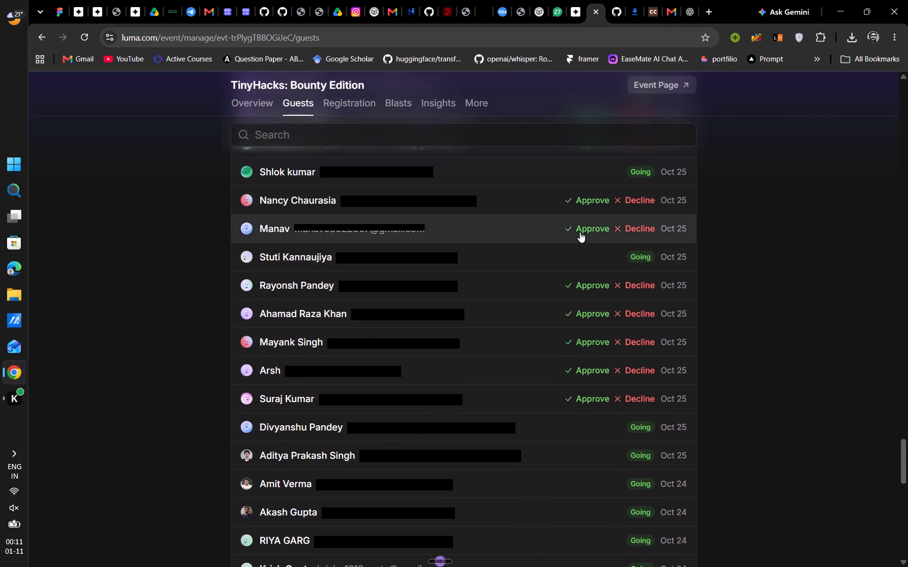
pyautogui.scroll(2, 580, 232)
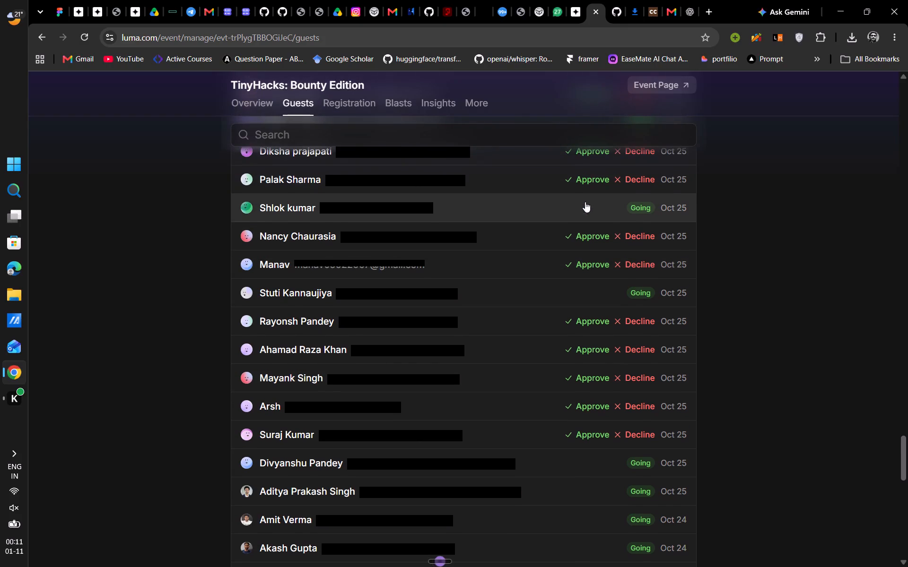
pyautogui.click(582, 264)
pyautogui.scroll(3, 582, 264)
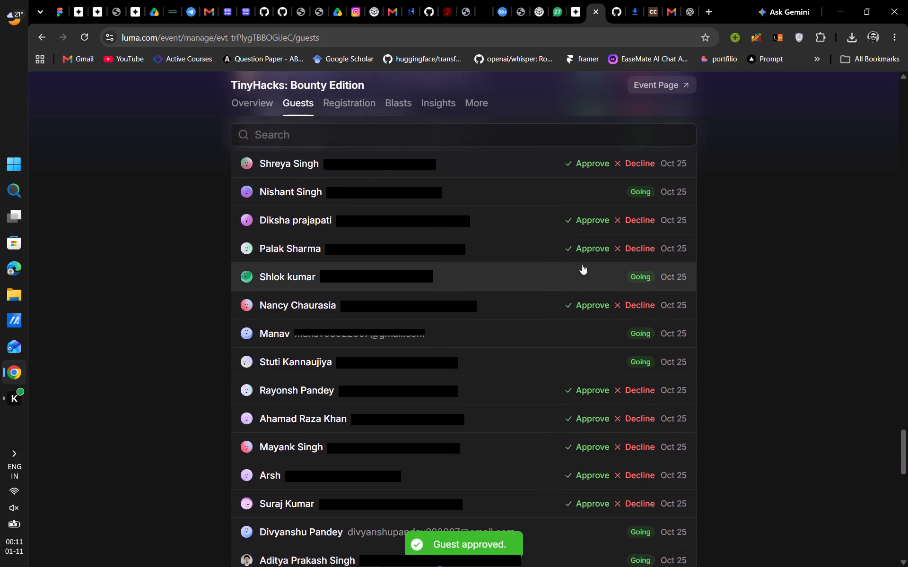
pyautogui.scroll(2, 582, 264)
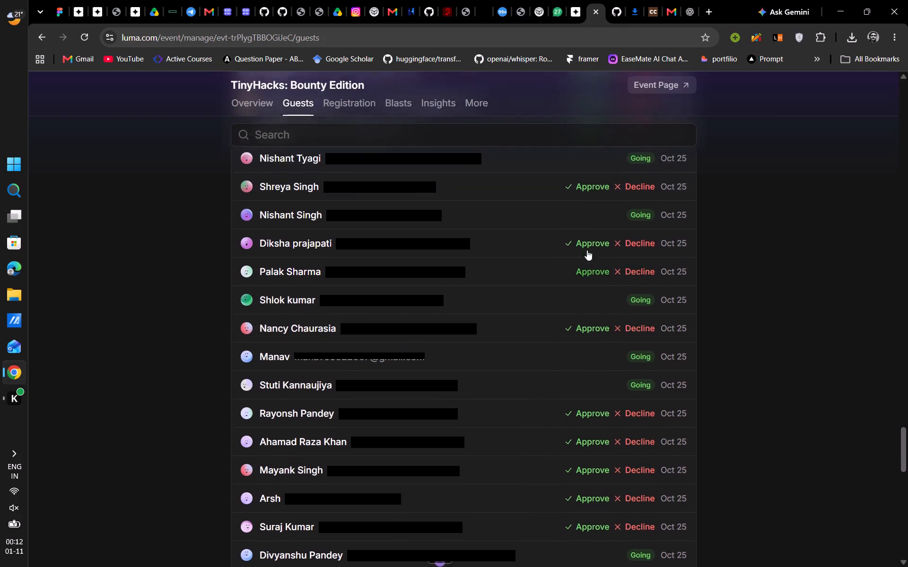
# Further up the Oct 25 registrations, approve the pending guest whose first name is Sagun.
pyautogui.scroll(2, 587, 250)
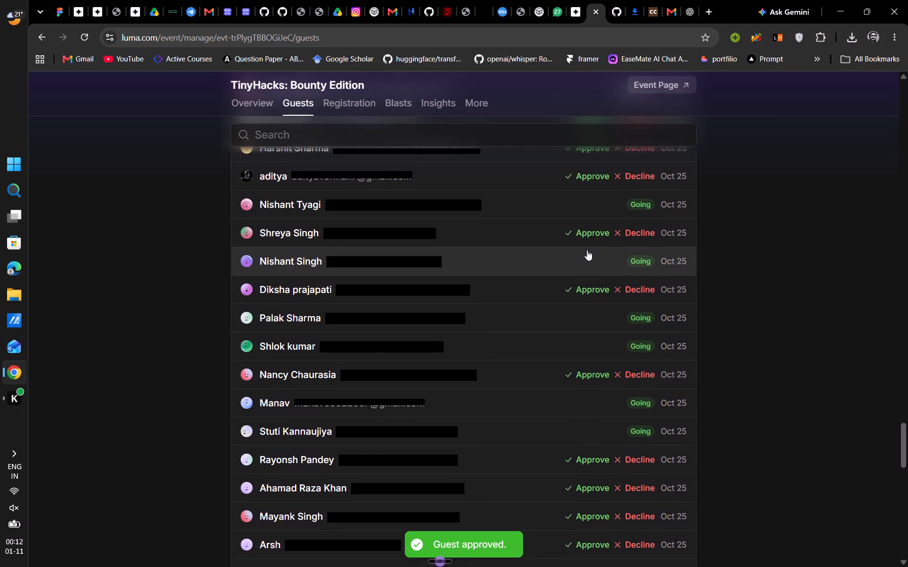
pyautogui.scroll(2, 587, 250)
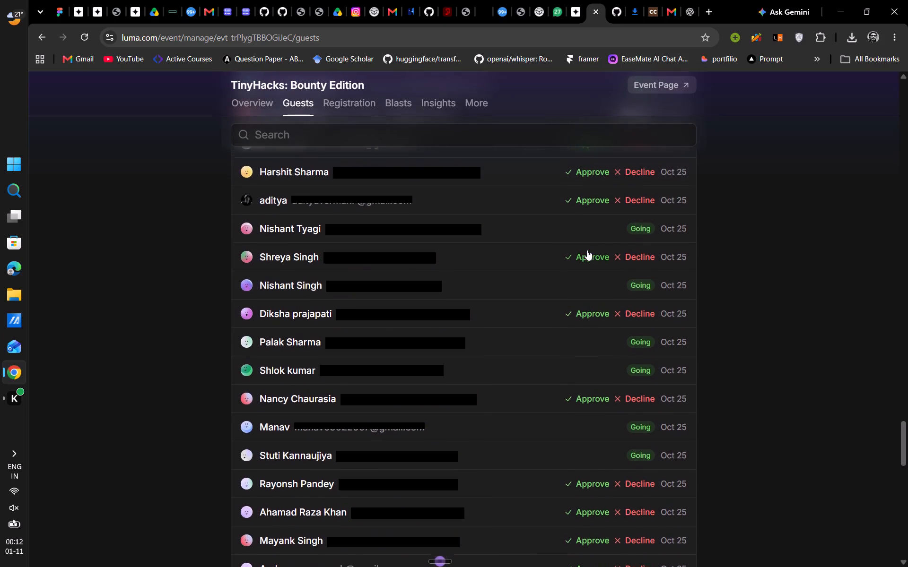
pyautogui.scroll(3, 587, 250)
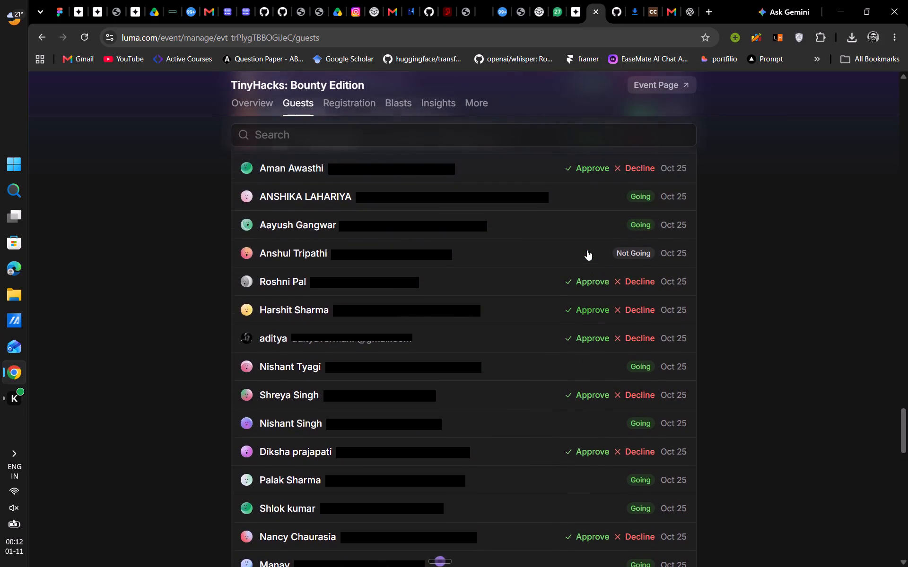
pyautogui.scroll(2, 587, 250)
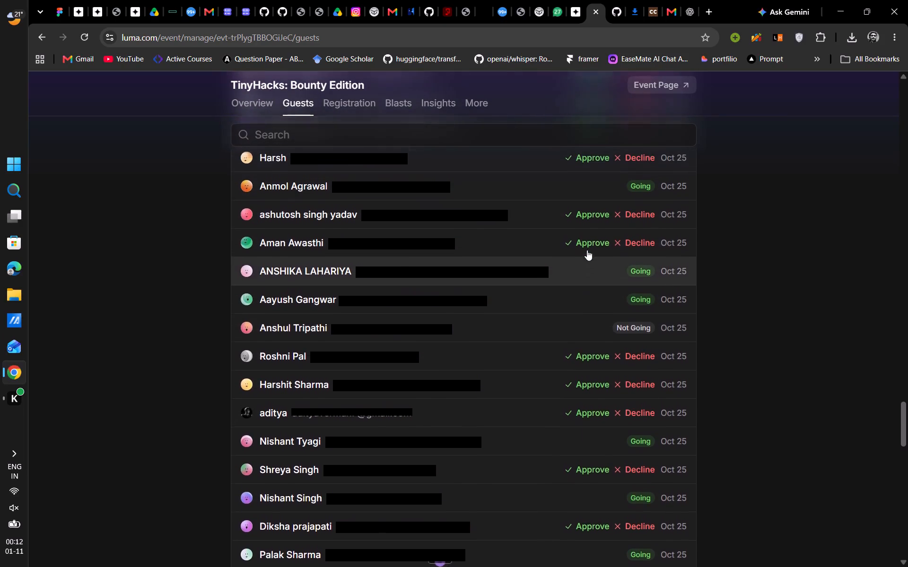
pyautogui.scroll(4, 587, 250)
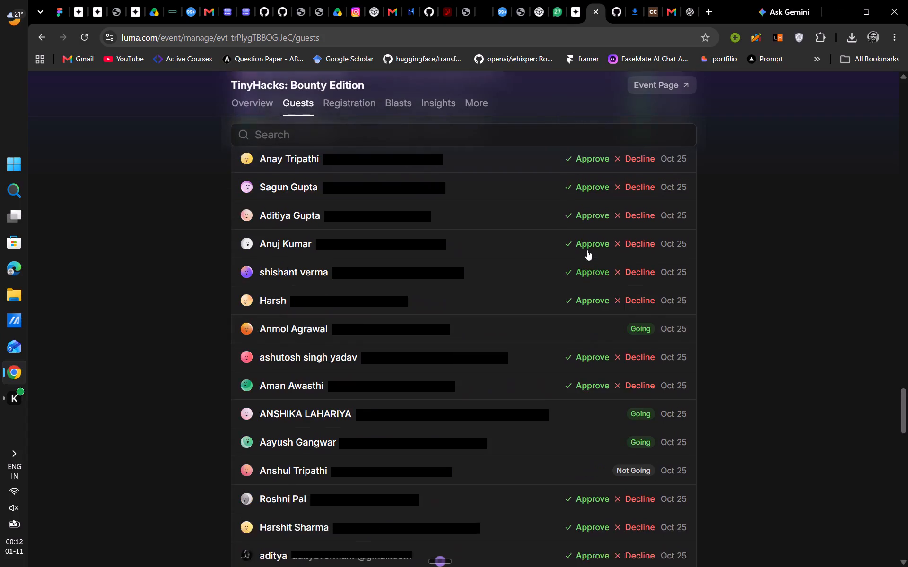
pyautogui.scroll(1, 587, 250)
pyautogui.click(579, 212)
# Approve the pending guest whose first name is Siya, the most recent of the Oct 25 registrations.
pyautogui.scroll(1, 579, 212)
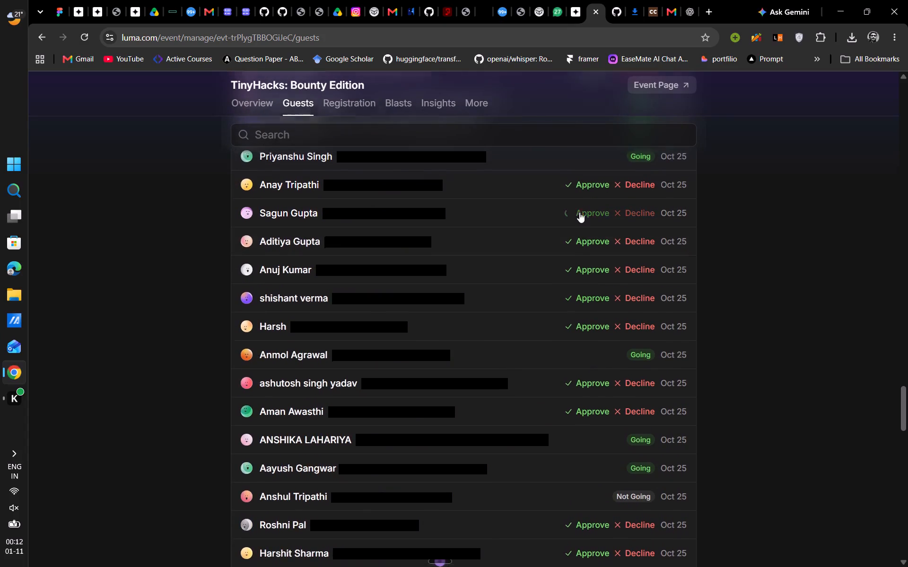
pyautogui.scroll(2, 579, 212)
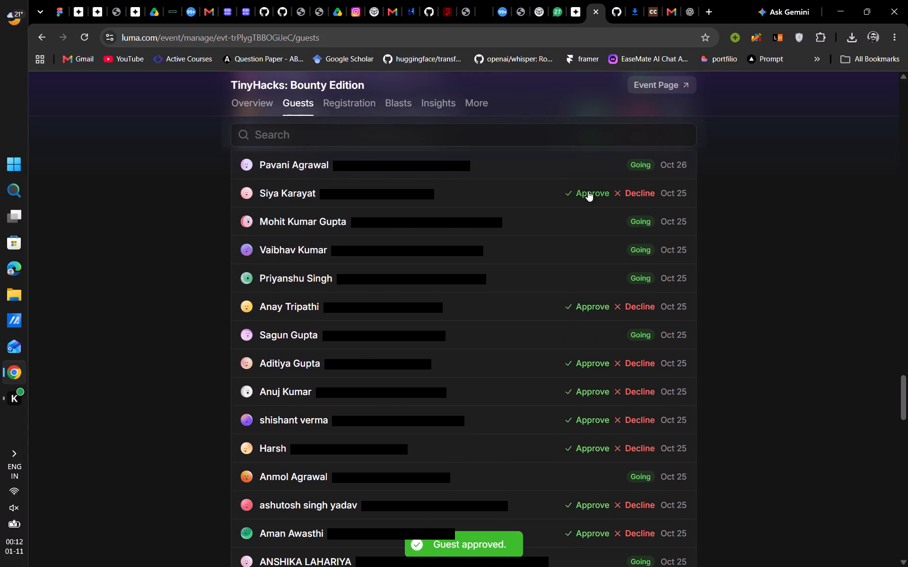
pyautogui.click(588, 191)
# Among the Oct 26 registrations, approve the pending guest whose first name is Agrima.
pyautogui.scroll(3, 588, 191)
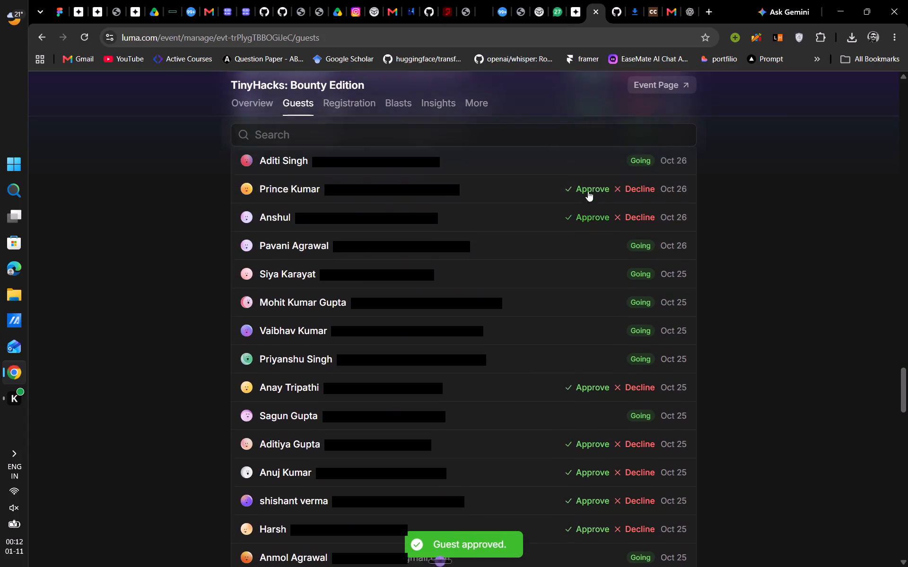
pyautogui.scroll(1, 588, 191)
pyautogui.scroll(1, 587, 232)
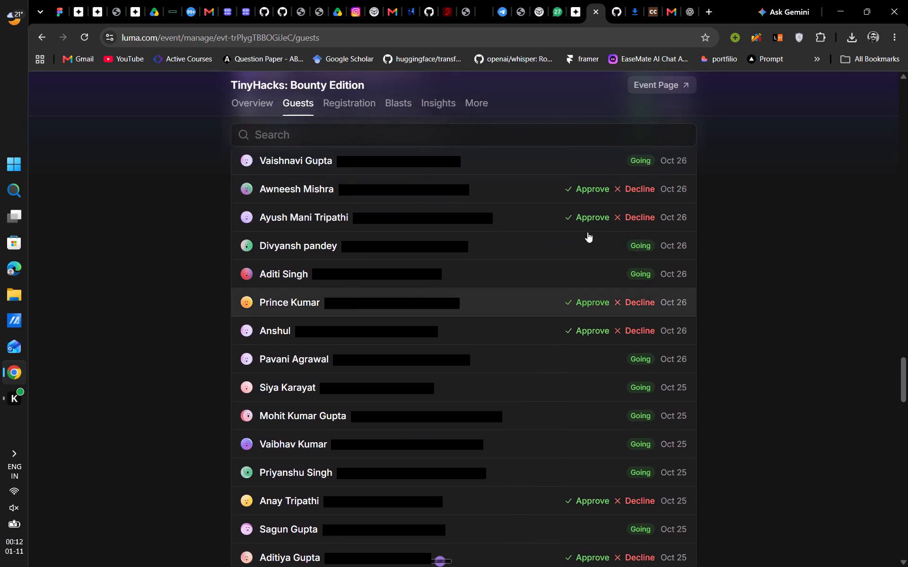
pyautogui.scroll(2, 587, 232)
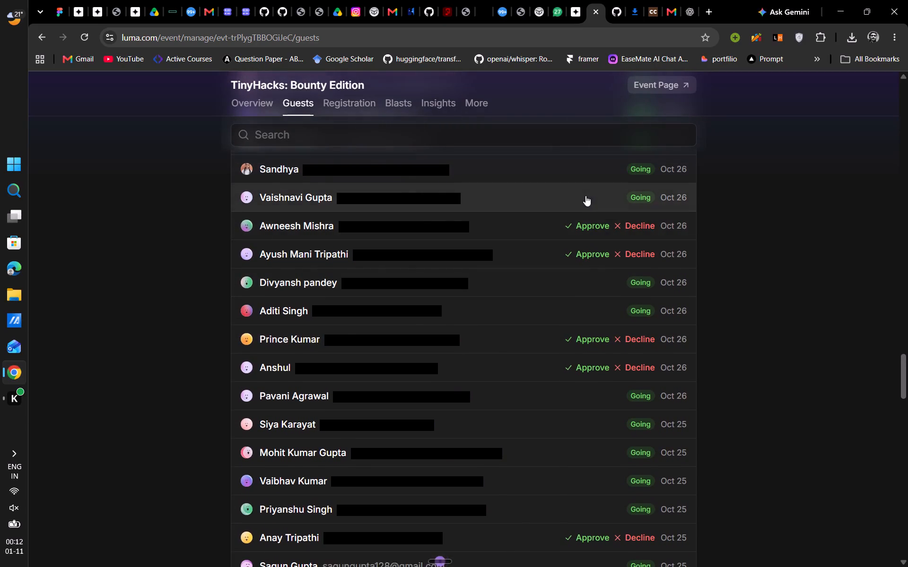
pyautogui.scroll(4, 585, 196)
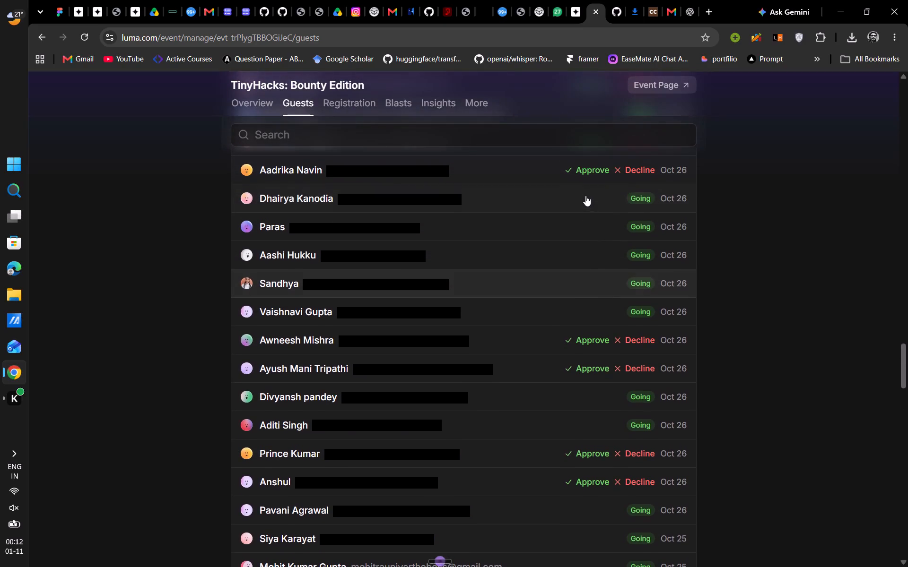
pyautogui.scroll(2, 585, 196)
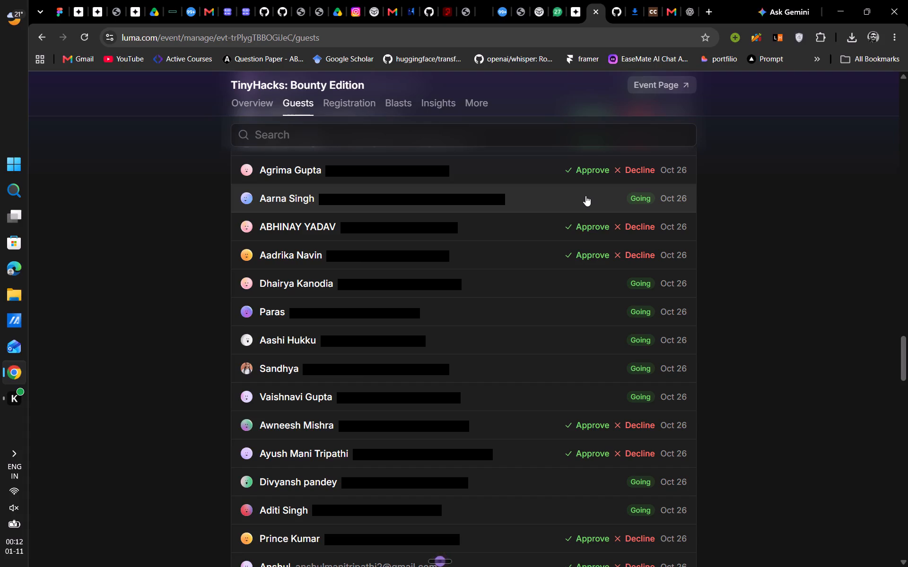
pyautogui.scroll(1, 585, 196)
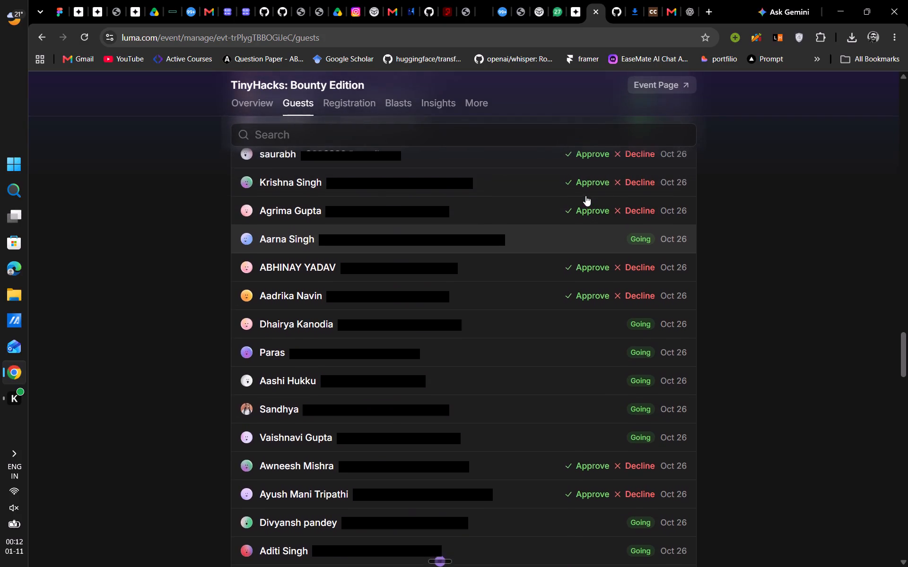
pyautogui.scroll(1, 585, 196)
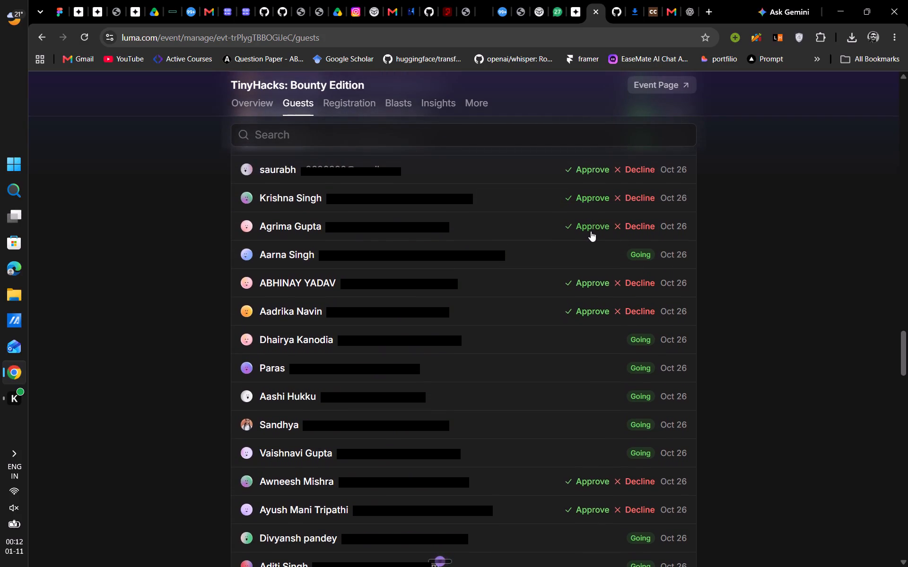
pyautogui.click(591, 231)
# Among the Oct 27 registrations, approve the pending guest whose first name is Nikhil.
pyautogui.scroll(1, 591, 231)
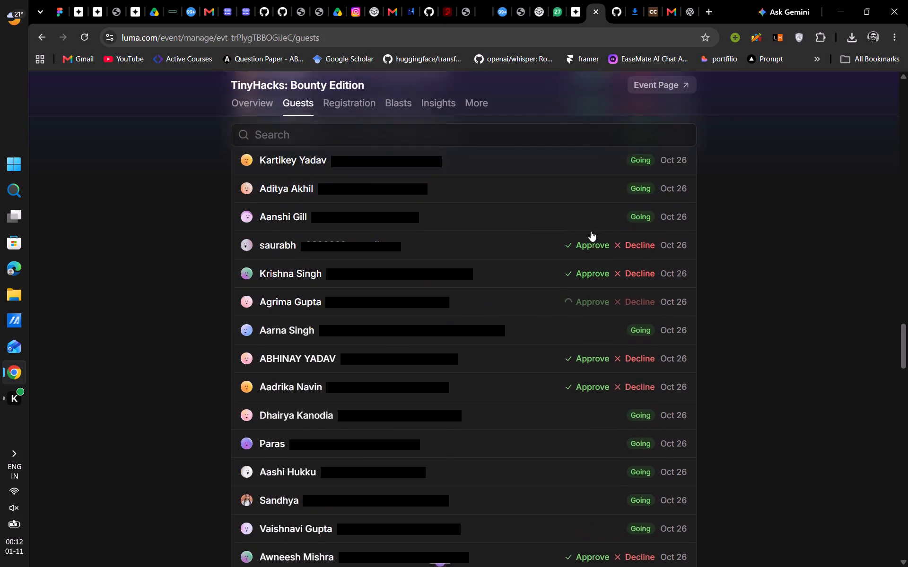
pyautogui.scroll(4, 591, 231)
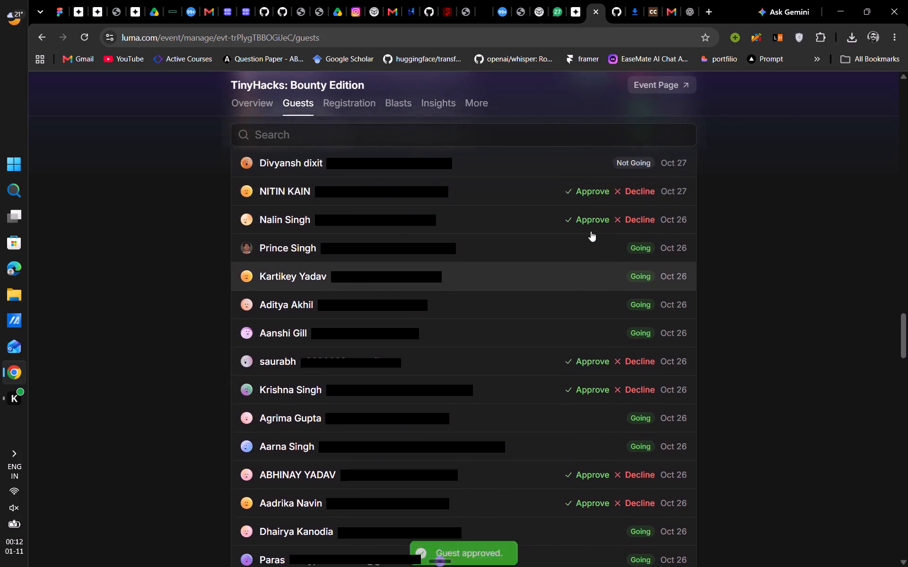
pyautogui.scroll(2, 591, 231)
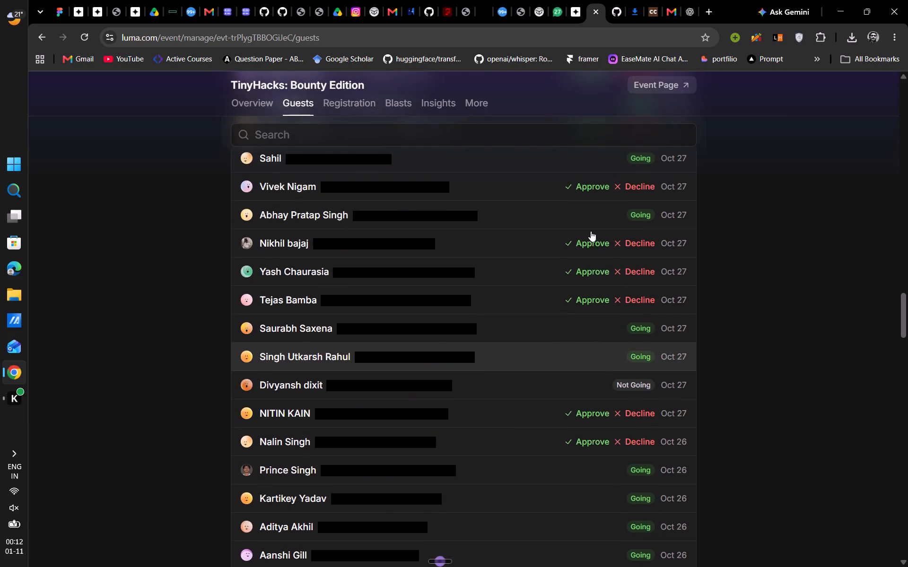
pyautogui.scroll(1, 591, 231)
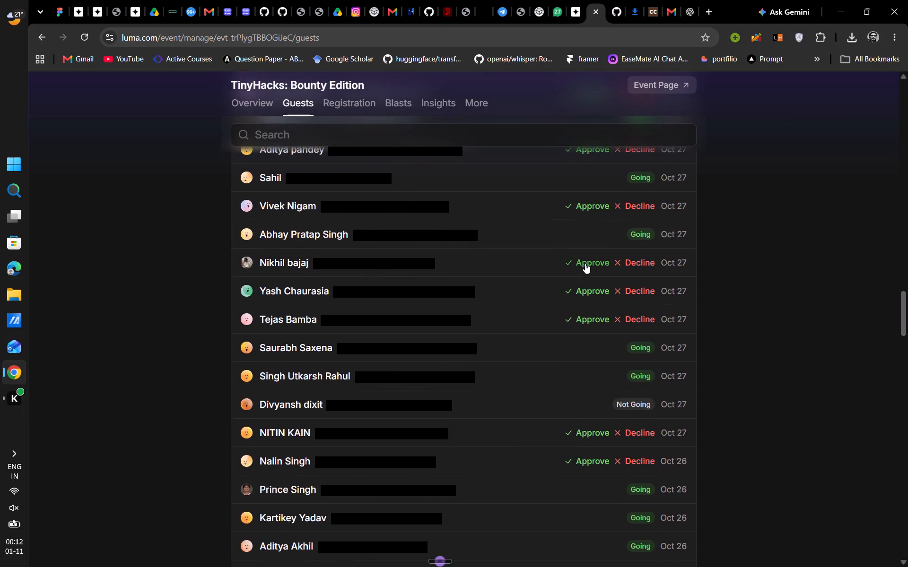
pyautogui.click(585, 263)
# Review the registrants from Oct 27 through yesterday, checking which pending guests should be approved.
pyautogui.scroll(3, 585, 263)
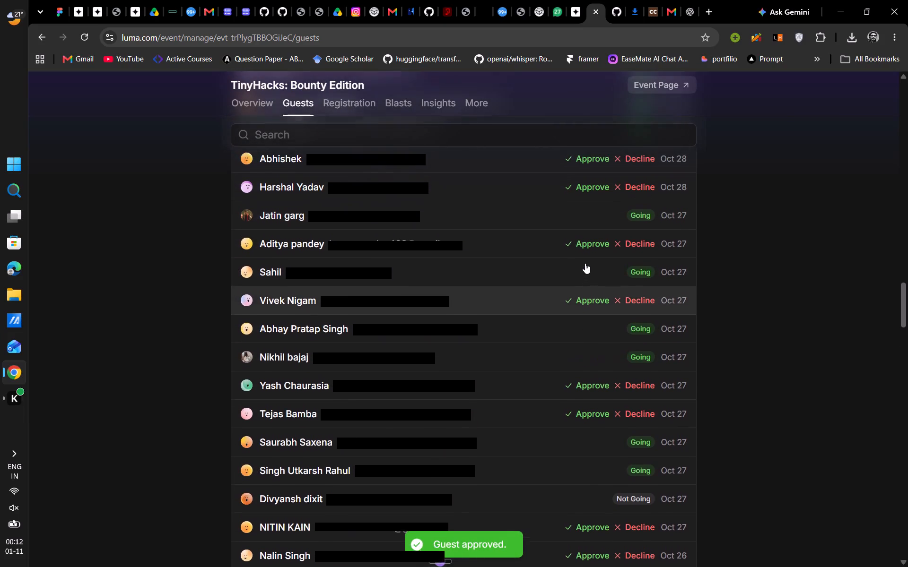
pyautogui.scroll(1, 585, 263)
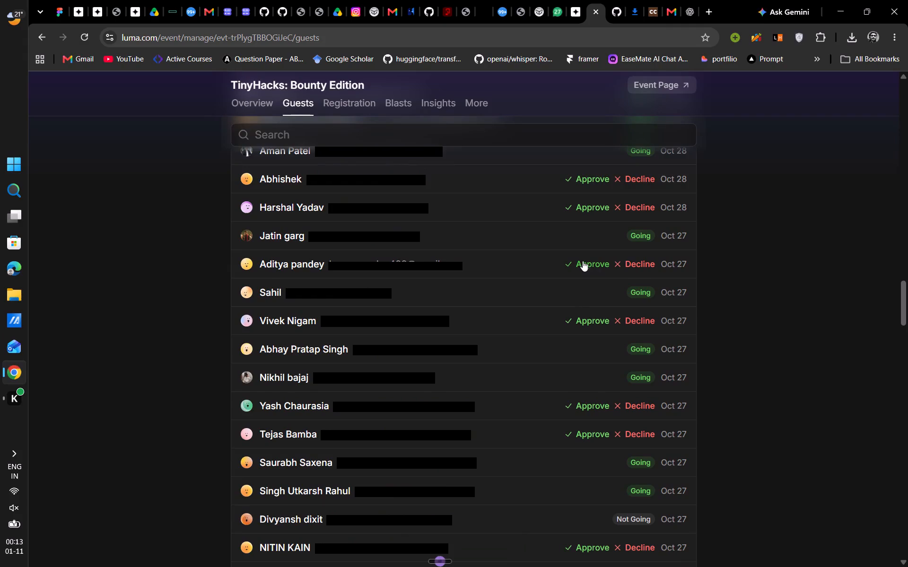
pyautogui.scroll(2, 556, 247)
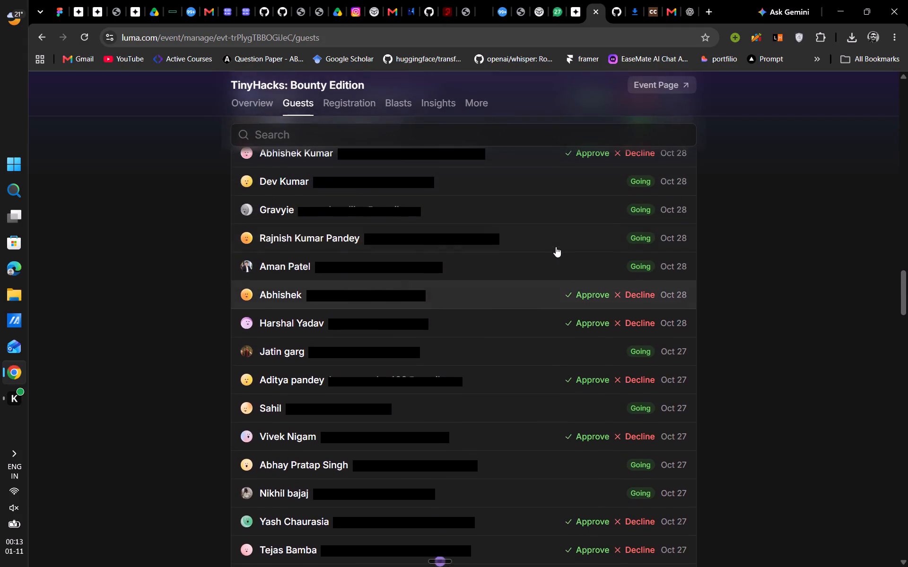
pyautogui.scroll(4, 556, 247)
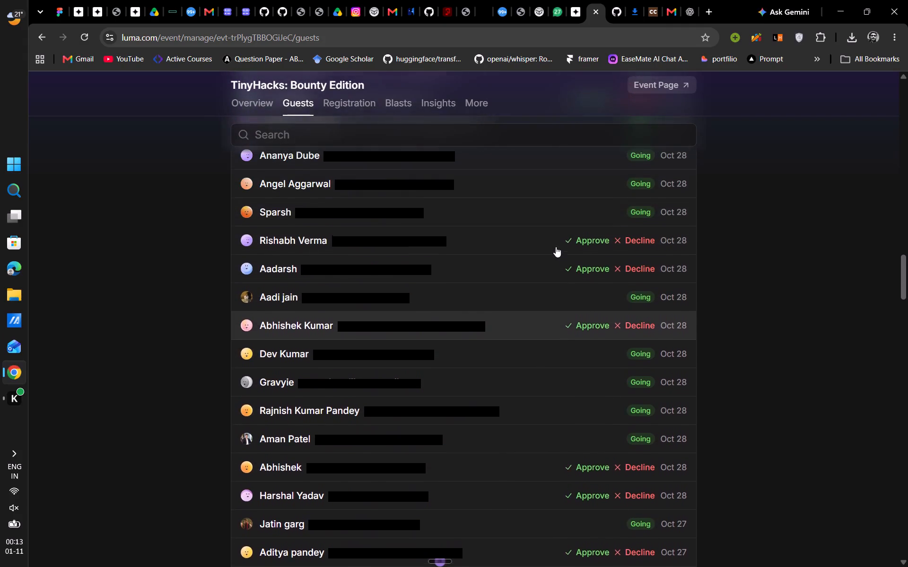
pyautogui.scroll(5, 556, 247)
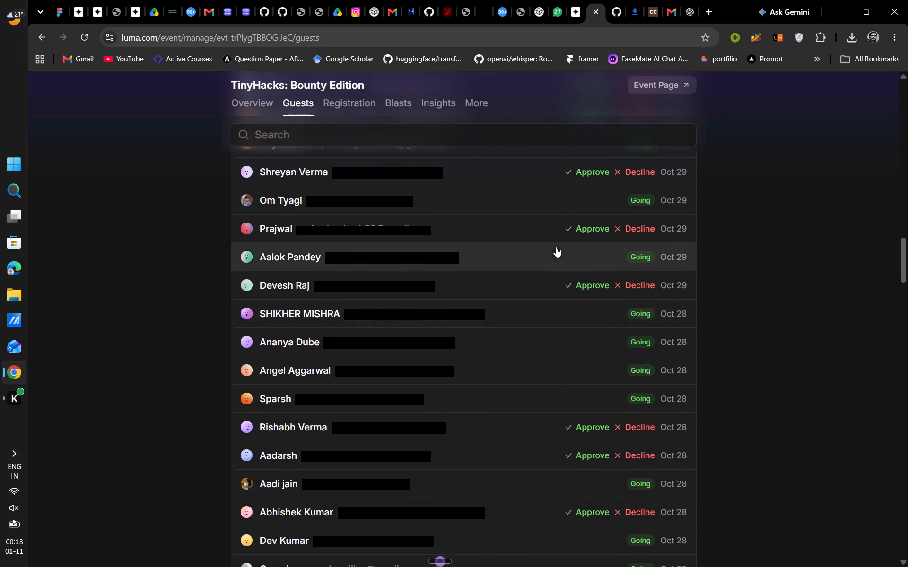
pyautogui.scroll(2, 556, 247)
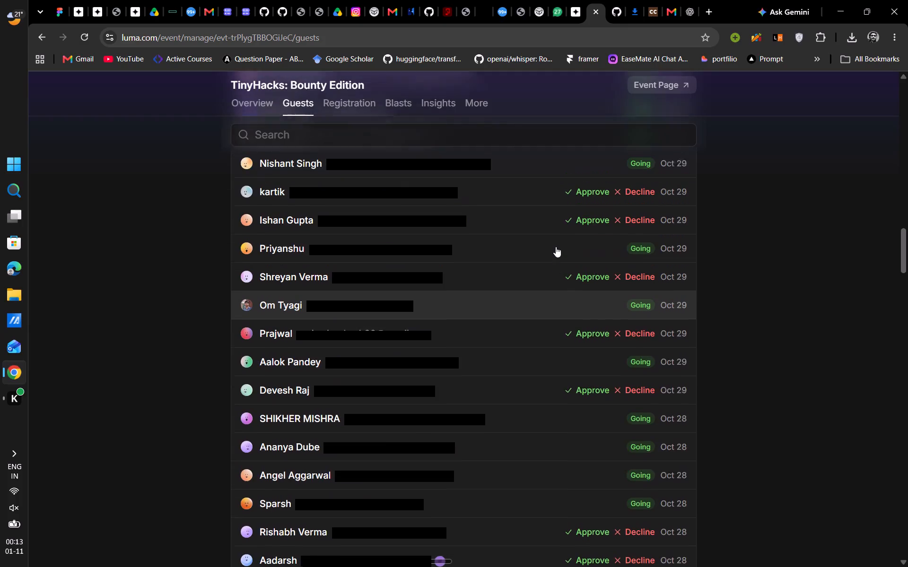
pyautogui.scroll(5, 556, 247)
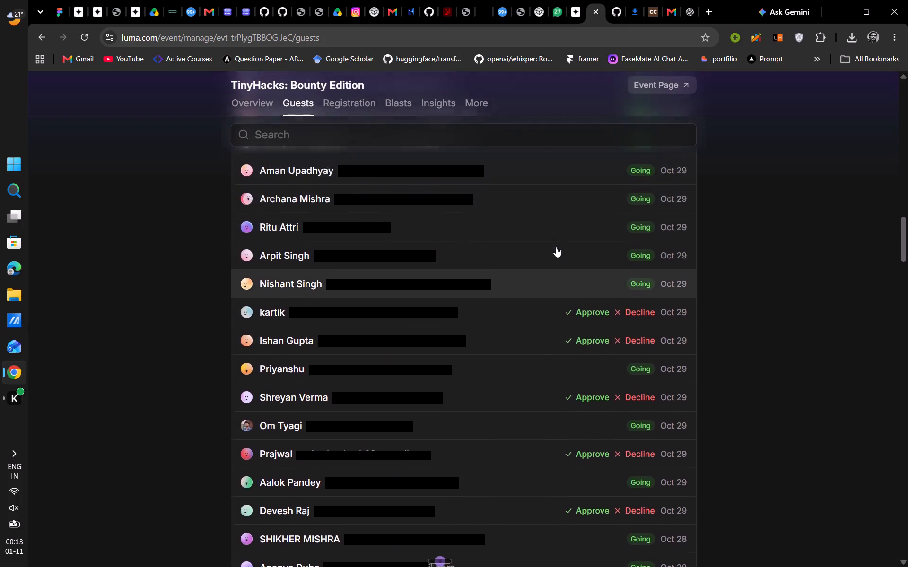
pyautogui.scroll(4, 556, 247)
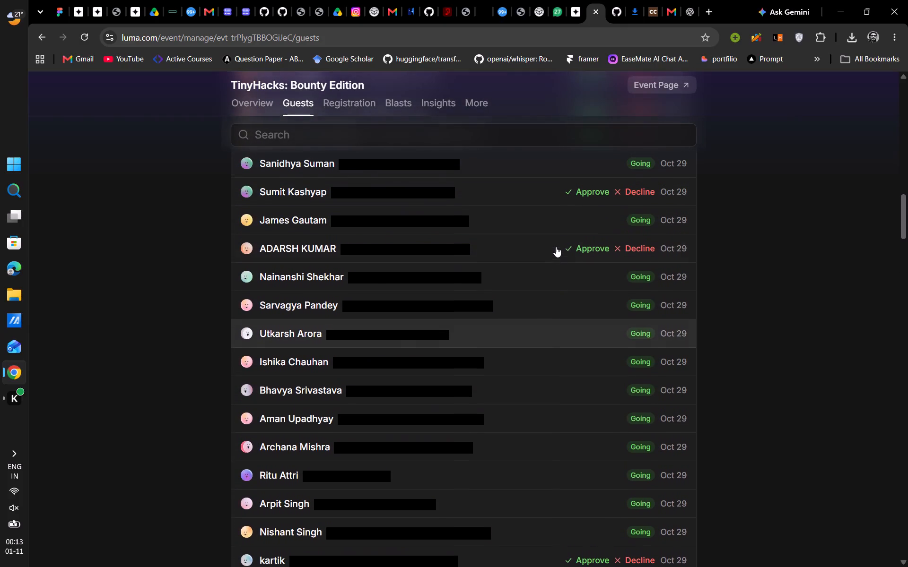
pyautogui.scroll(1, 563, 243)
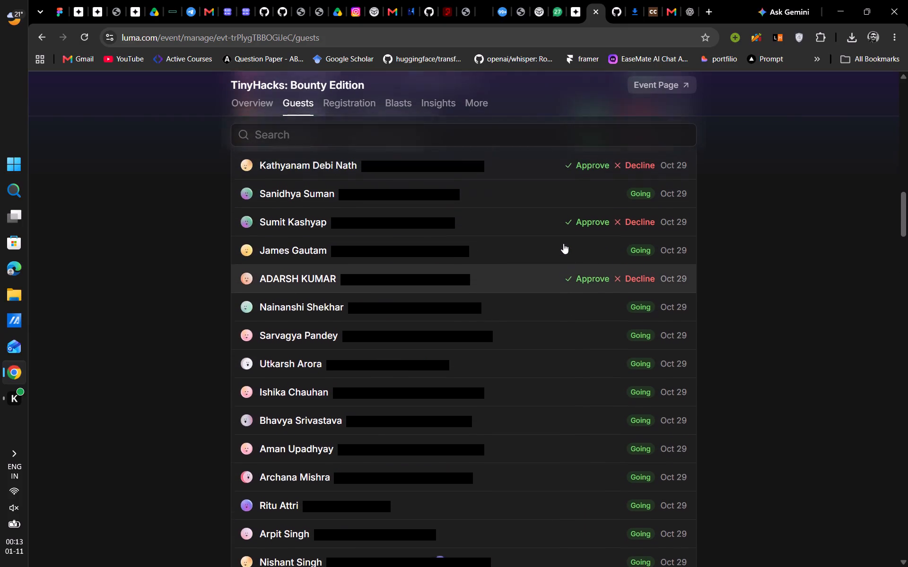
pyautogui.scroll(3, 563, 243)
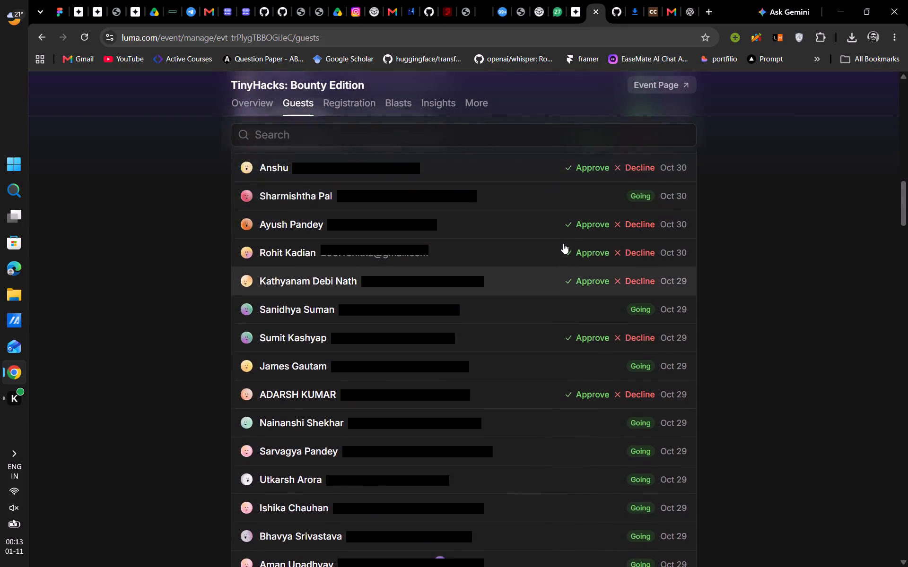
pyautogui.scroll(3, 563, 243)
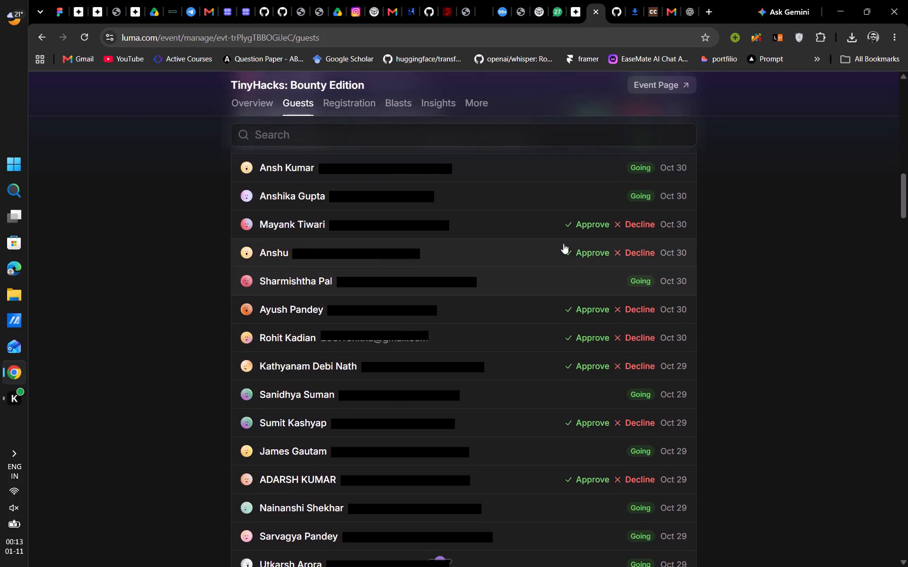
pyautogui.scroll(3, 563, 243)
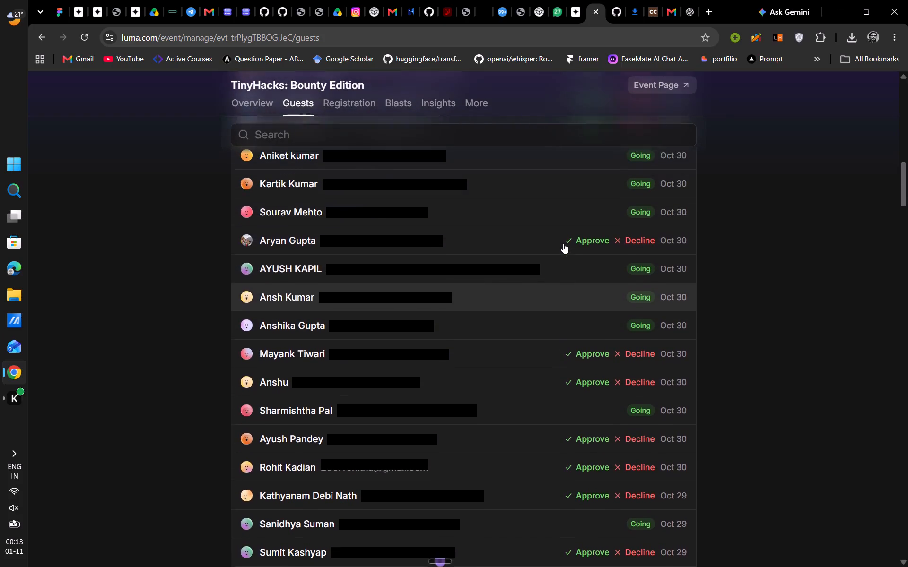
pyautogui.scroll(4, 563, 243)
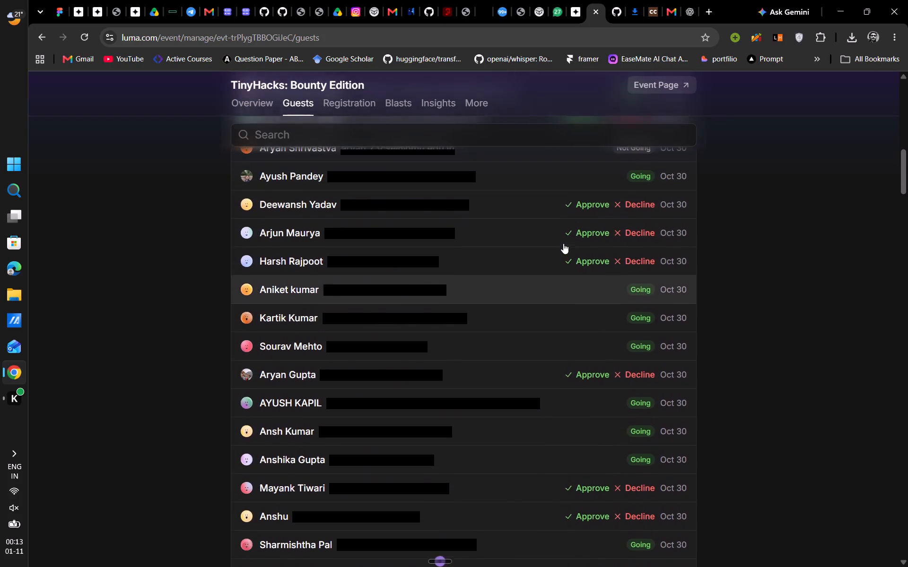
pyautogui.scroll(3, 563, 243)
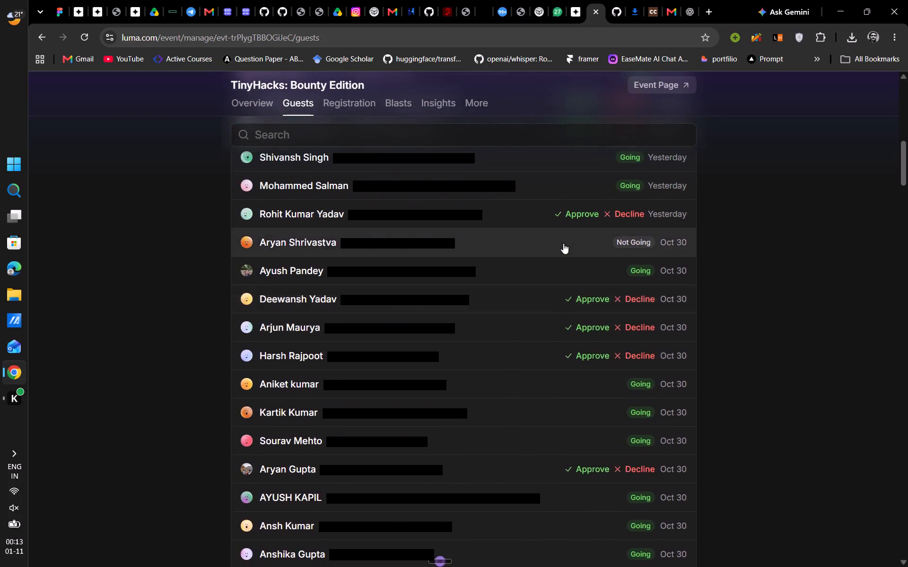
pyautogui.scroll(2, 563, 243)
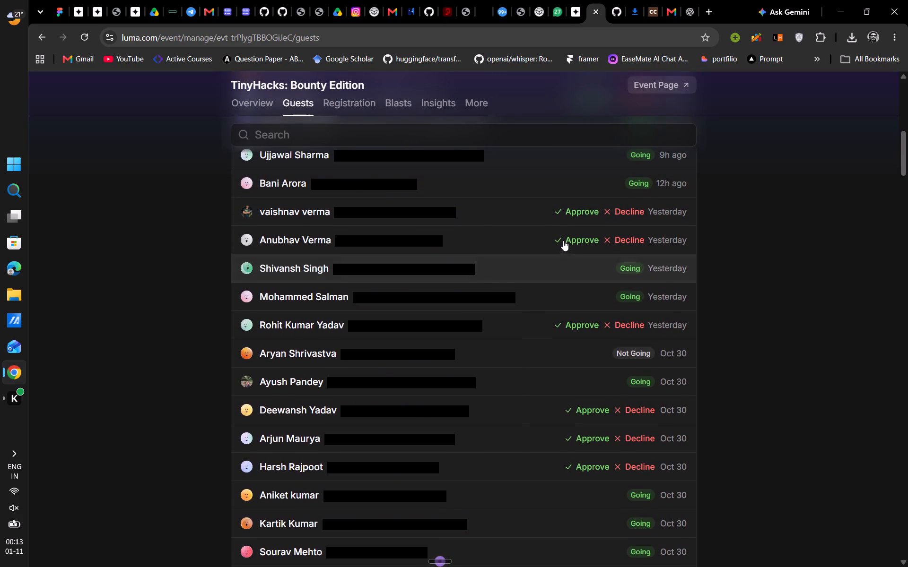
# Among the most recent registrations, approve the pending guest whose first name is Vidisha, registered 8 hours ago.
pyautogui.scroll(2, 563, 247)
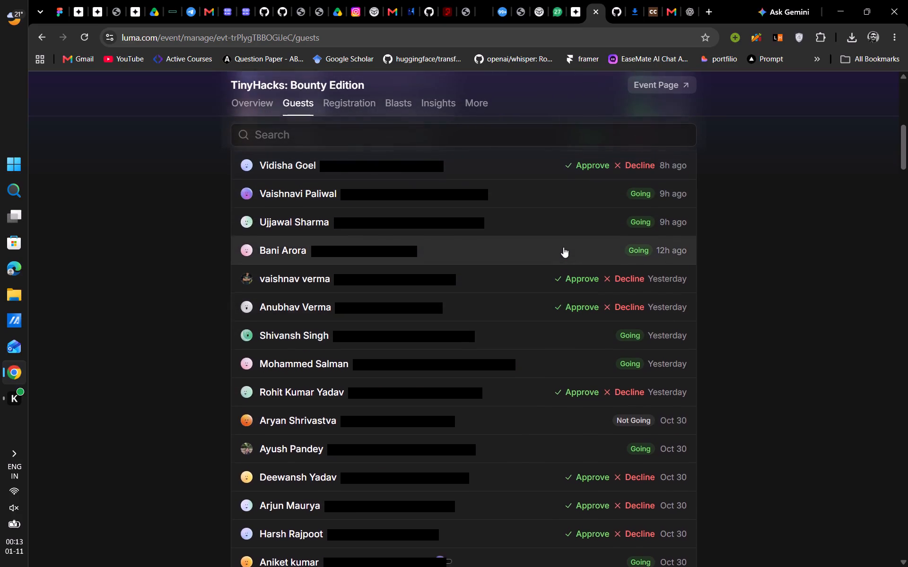
pyautogui.scroll(1, 563, 247)
pyautogui.click(582, 206)
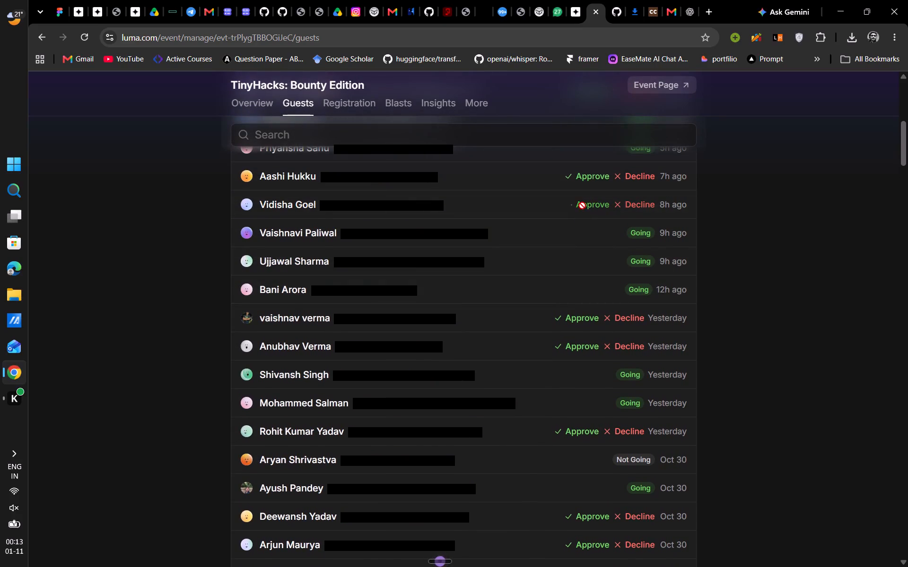
# Approve the pending guest whose first name is Aashi, registered 7 hours ago.
pyautogui.scroll(1, 582, 206)
pyautogui.click(582, 206)
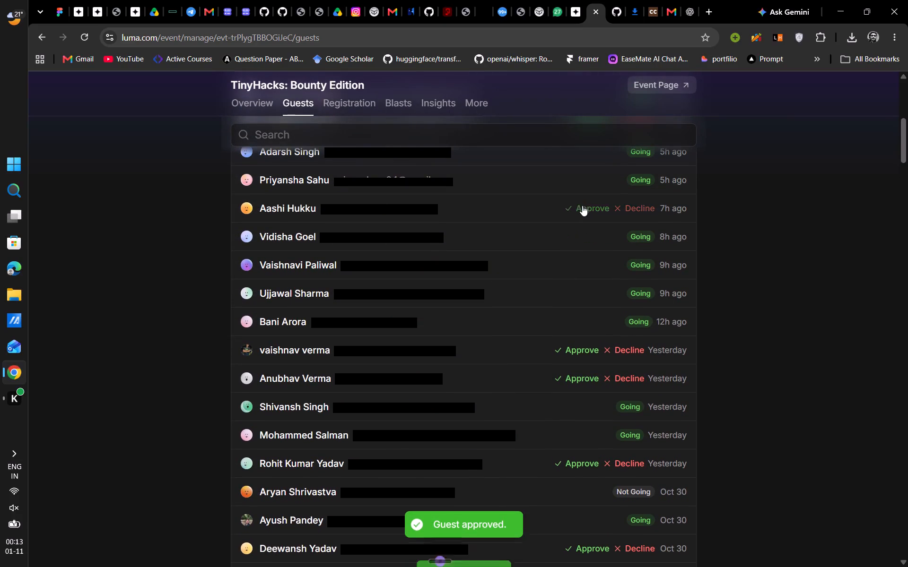
# Check the newest registrations and the At a Glance summary, and reload the guests page to refresh them.
pyautogui.scroll(2, 582, 206)
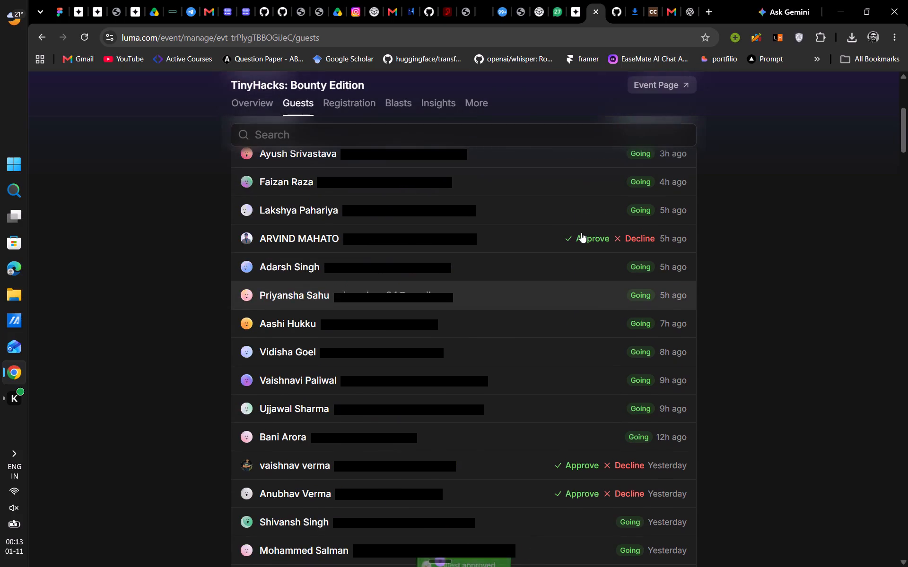
pyautogui.scroll(16, 581, 232)
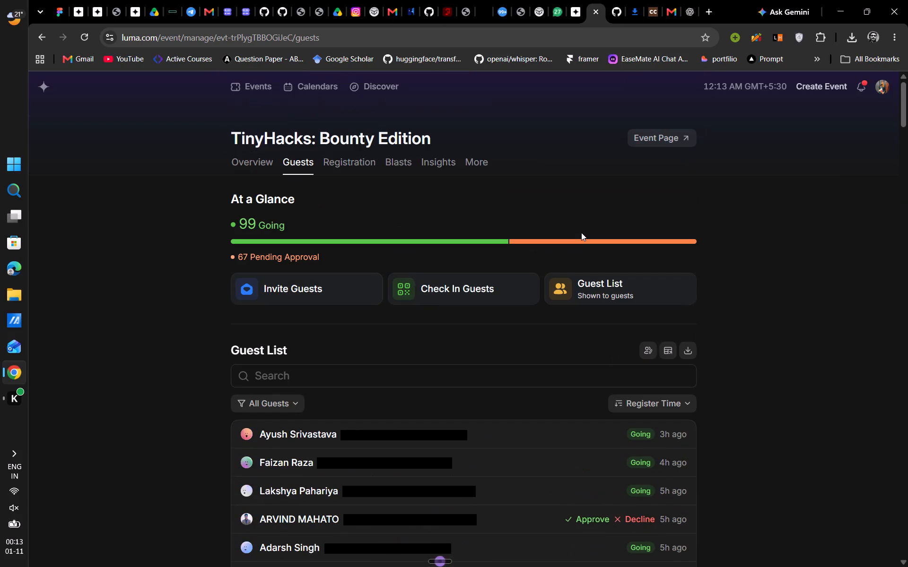
pyautogui.scroll(5, 581, 232)
pyautogui.click(84, 38)
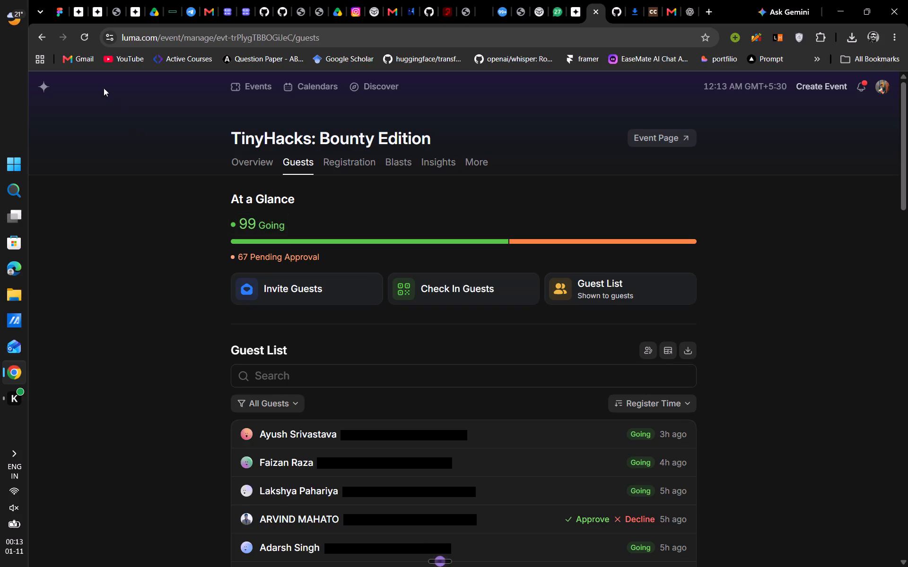
pyautogui.click(83, 38)
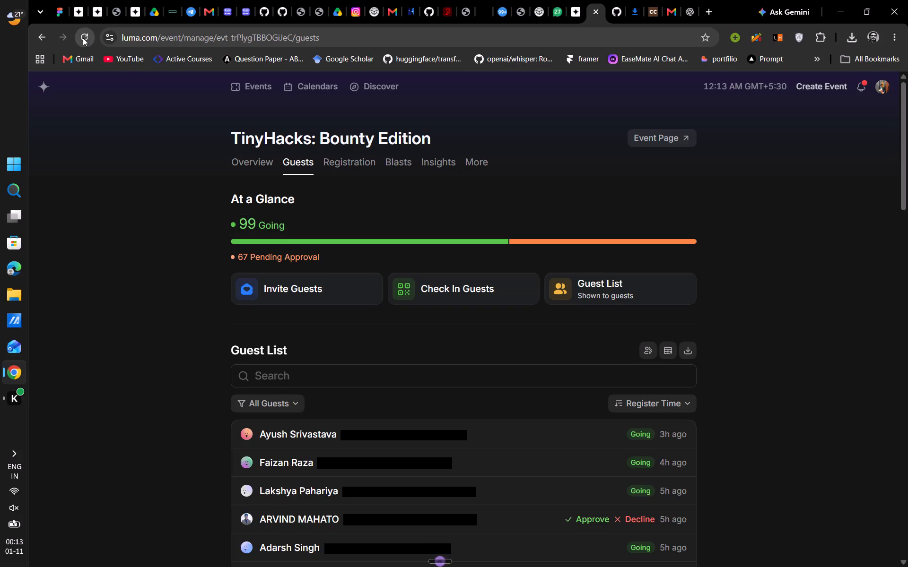